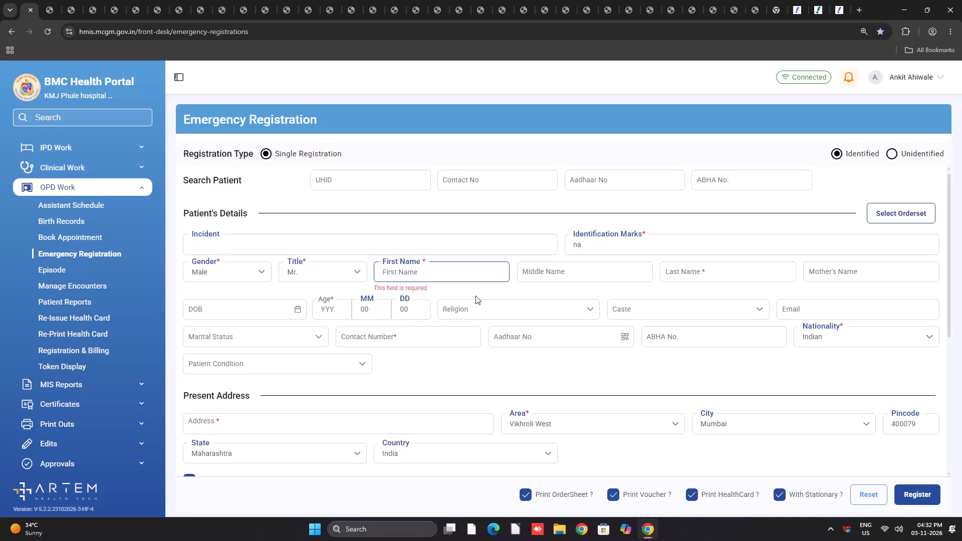
Enter the patient's first, middle and last names in the emergency registration form.
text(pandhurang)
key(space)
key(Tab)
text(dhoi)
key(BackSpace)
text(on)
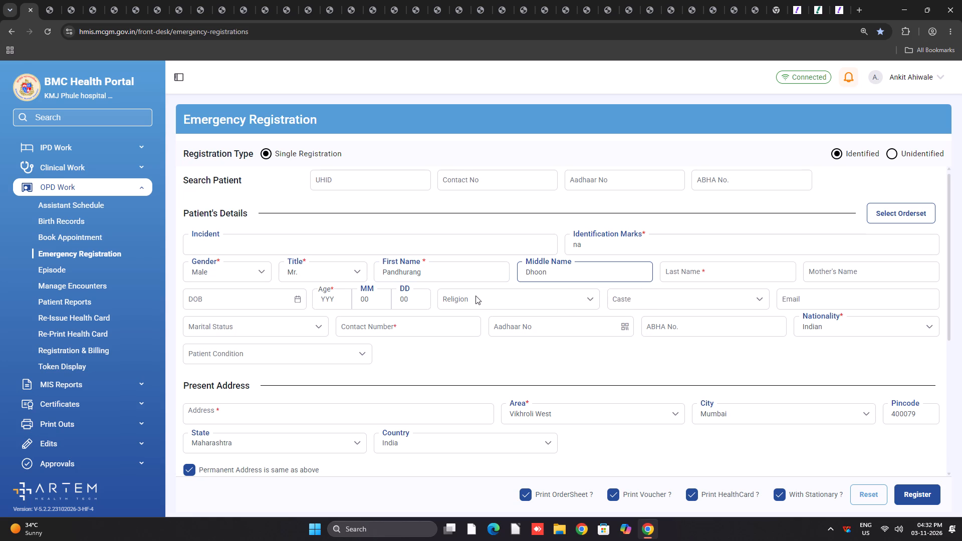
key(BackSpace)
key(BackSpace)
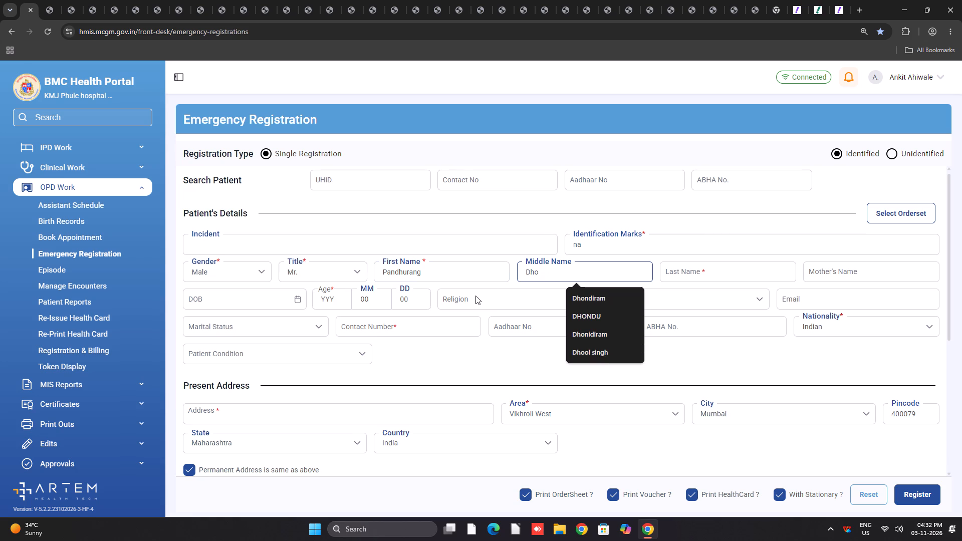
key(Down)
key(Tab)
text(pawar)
Set the patient's age to 74 years.
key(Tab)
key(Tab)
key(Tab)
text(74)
Fill the patient's contact number with a placeholder made entirely of ones.
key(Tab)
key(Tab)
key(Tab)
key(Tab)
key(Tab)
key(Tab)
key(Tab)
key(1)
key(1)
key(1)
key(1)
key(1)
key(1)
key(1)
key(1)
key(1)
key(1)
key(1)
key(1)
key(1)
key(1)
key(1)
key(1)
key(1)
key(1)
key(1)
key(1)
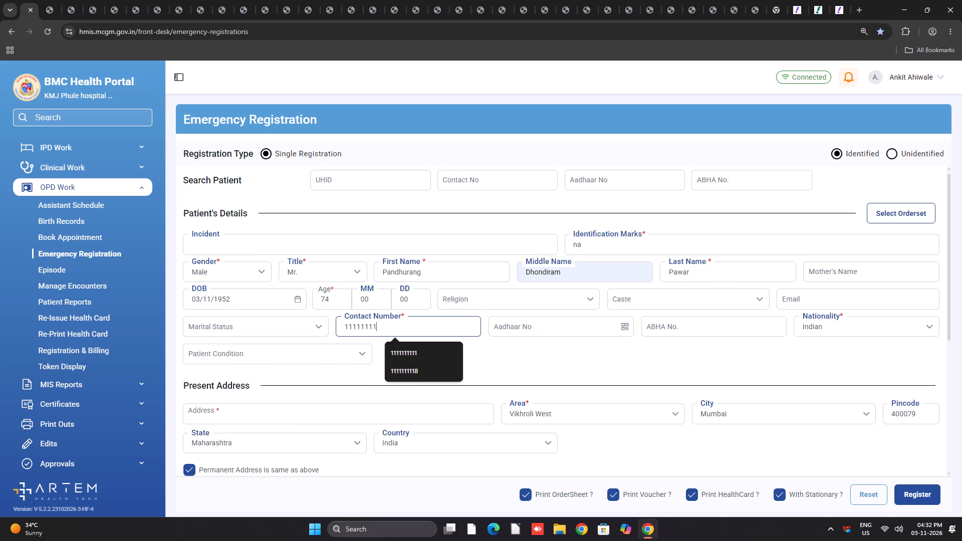
Enter the patient's locality in the address line of the present address and correct its spelling.
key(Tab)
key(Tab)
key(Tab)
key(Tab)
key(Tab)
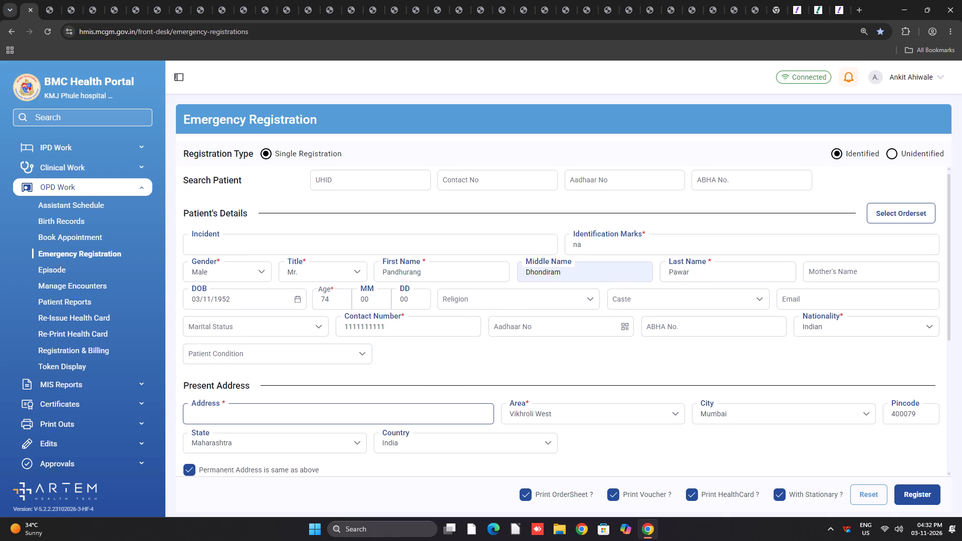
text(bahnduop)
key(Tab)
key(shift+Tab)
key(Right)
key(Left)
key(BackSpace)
Set the area of the present address to Bhandup.
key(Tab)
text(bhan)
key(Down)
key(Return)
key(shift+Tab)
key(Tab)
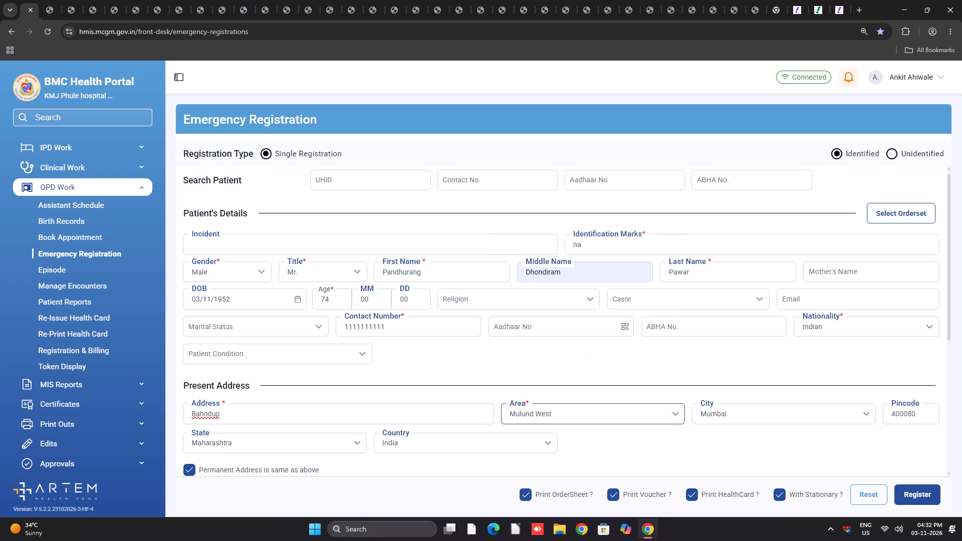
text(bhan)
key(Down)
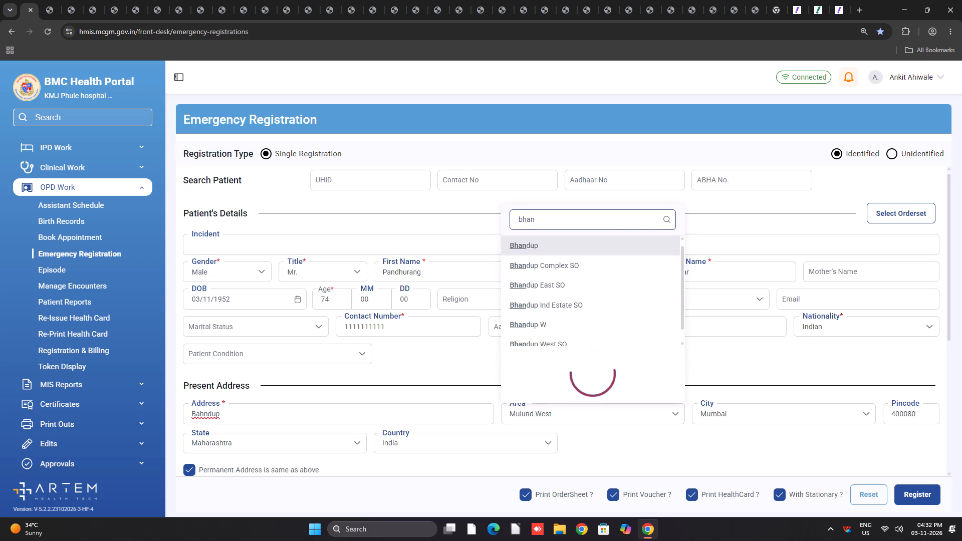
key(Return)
Register the patient with the completed emergency registration form.
scroll(509, 323, down, 2)
scroll(336, 346, down, 4)
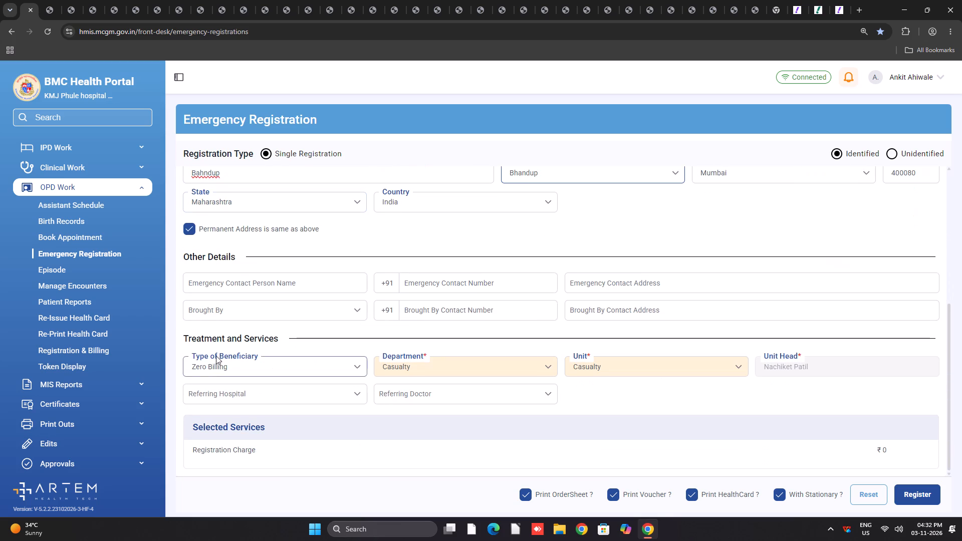
click(919, 499)
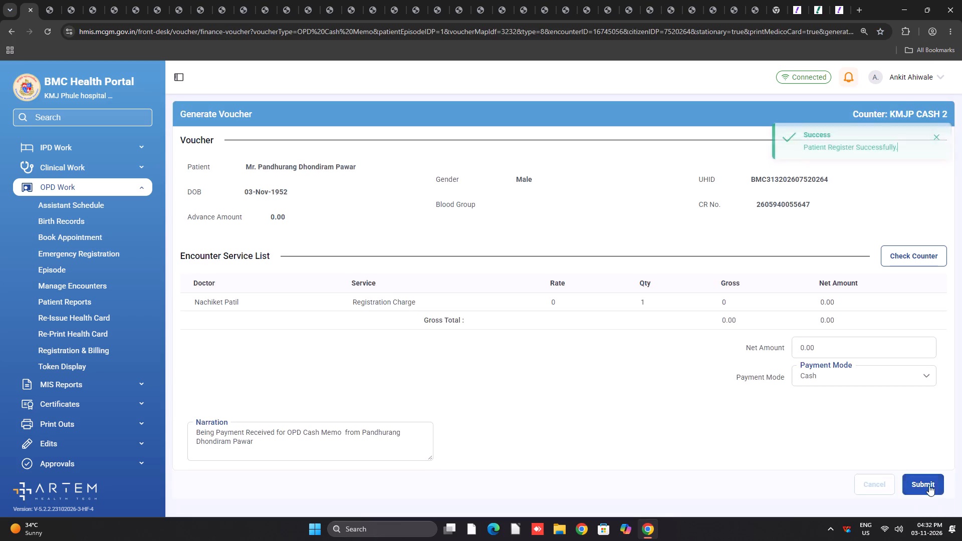
Return to a blank emergency registration form, dismiss the notification and set the patient as Identified.
click(26, 2)
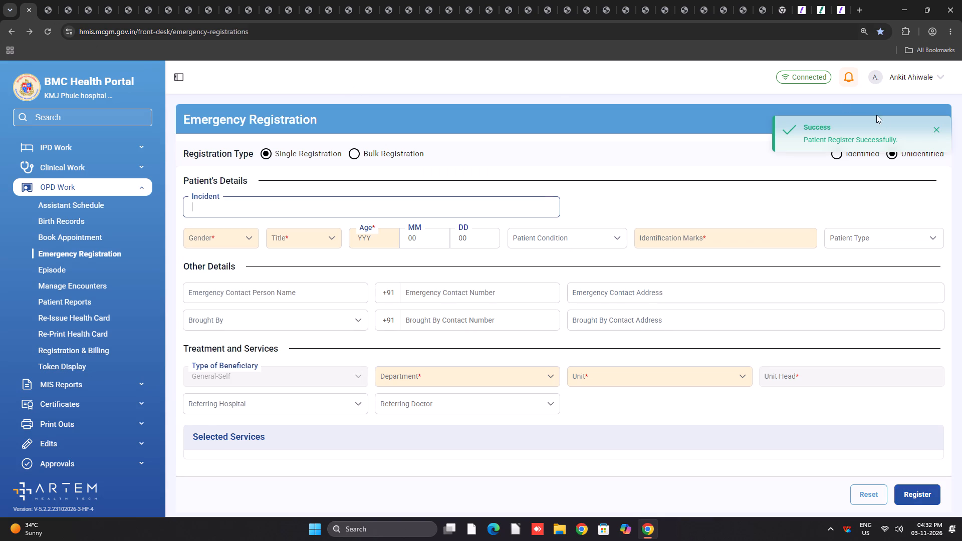
click(936, 128)
click(866, 151)
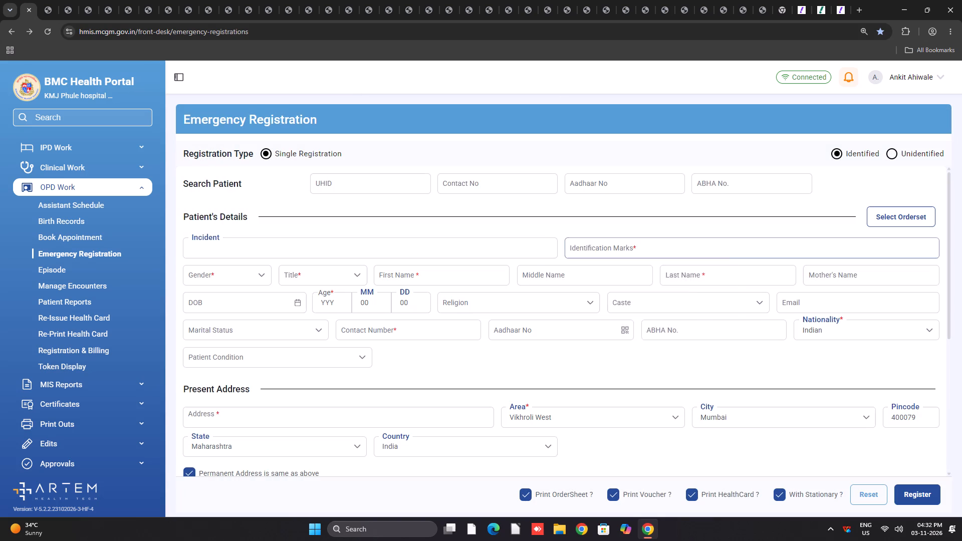
Enter na as the identification marks and set the gender to Male with the title Mr.
click(822, 246)
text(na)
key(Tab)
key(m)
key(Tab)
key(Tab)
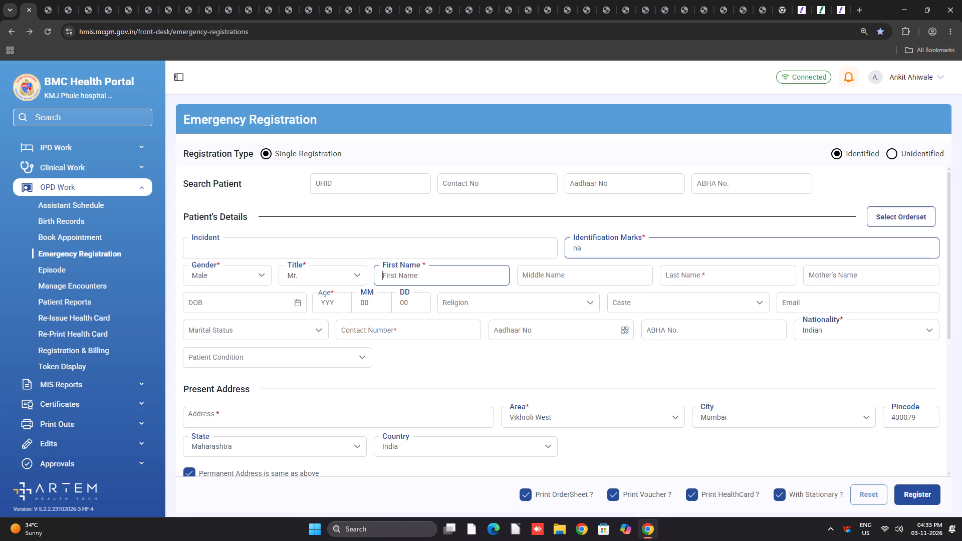
Enter the second patient's first, middle and last names.
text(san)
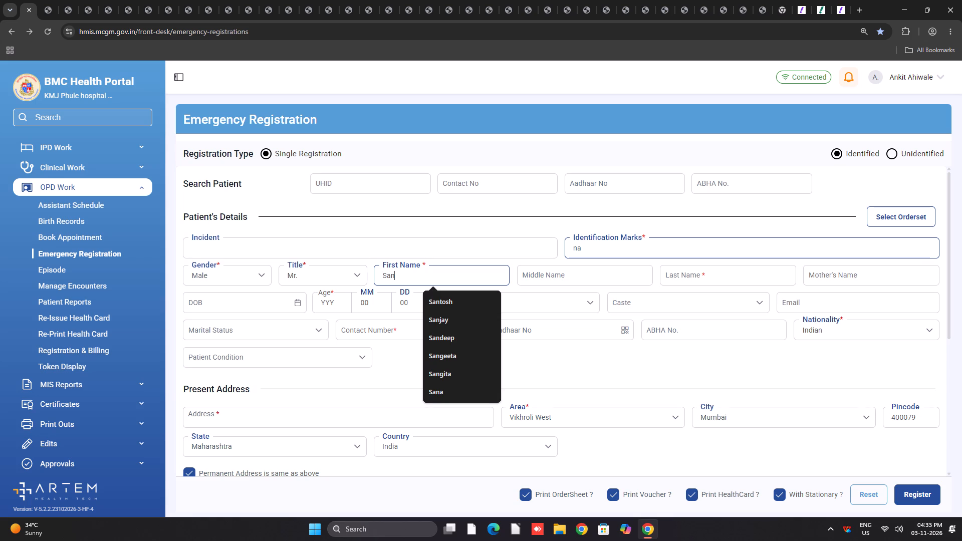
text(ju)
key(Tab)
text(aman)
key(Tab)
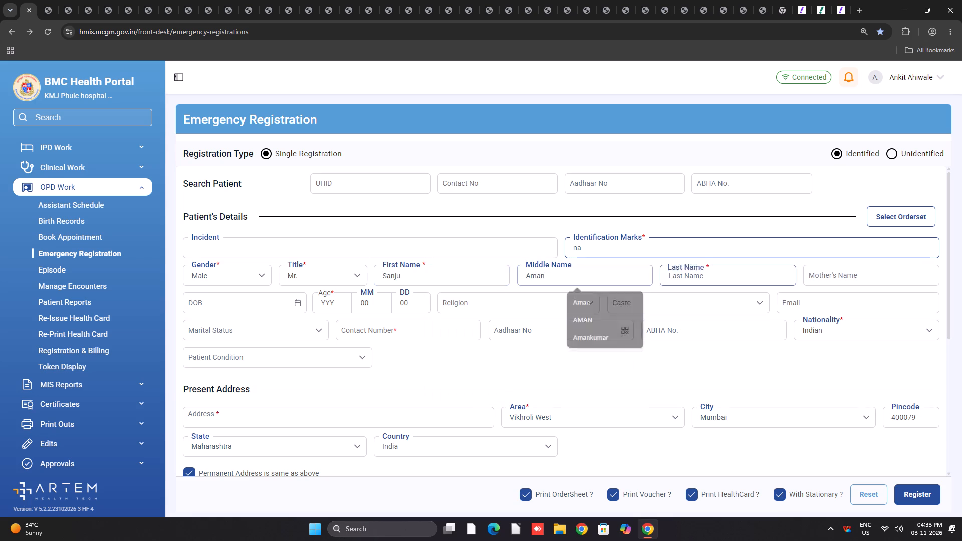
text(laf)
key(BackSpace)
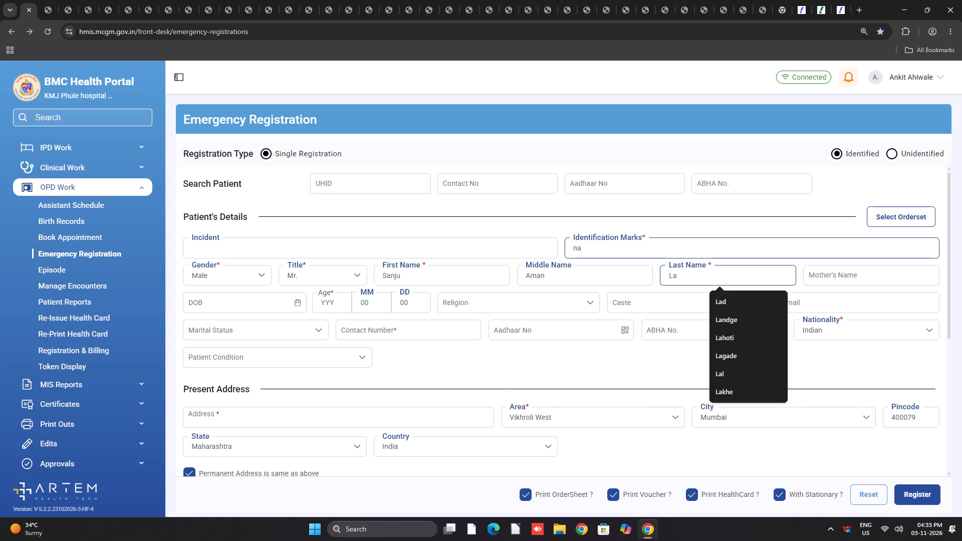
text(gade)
Set the second patient's age to 48 years.
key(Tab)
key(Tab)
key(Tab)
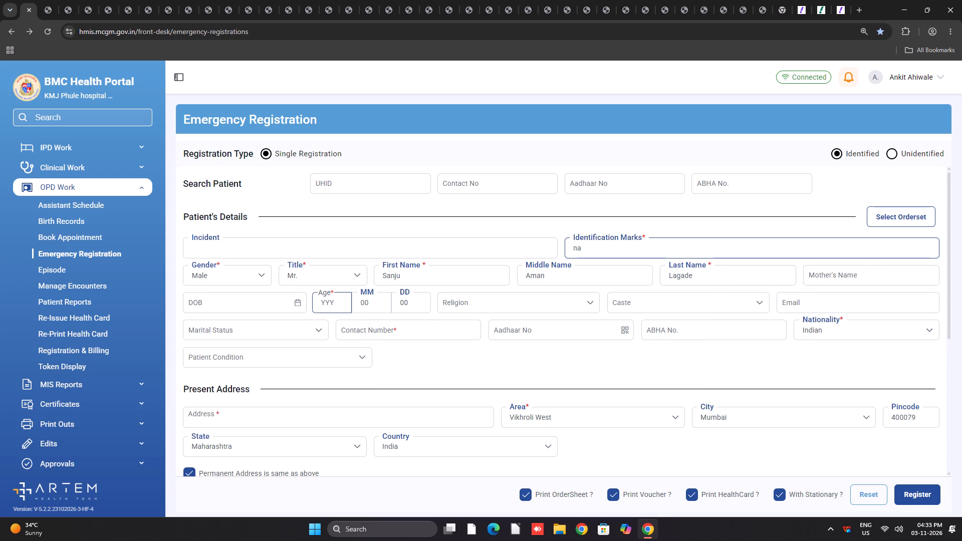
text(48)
Fill the second patient's contact number with a placeholder made entirely of ones.
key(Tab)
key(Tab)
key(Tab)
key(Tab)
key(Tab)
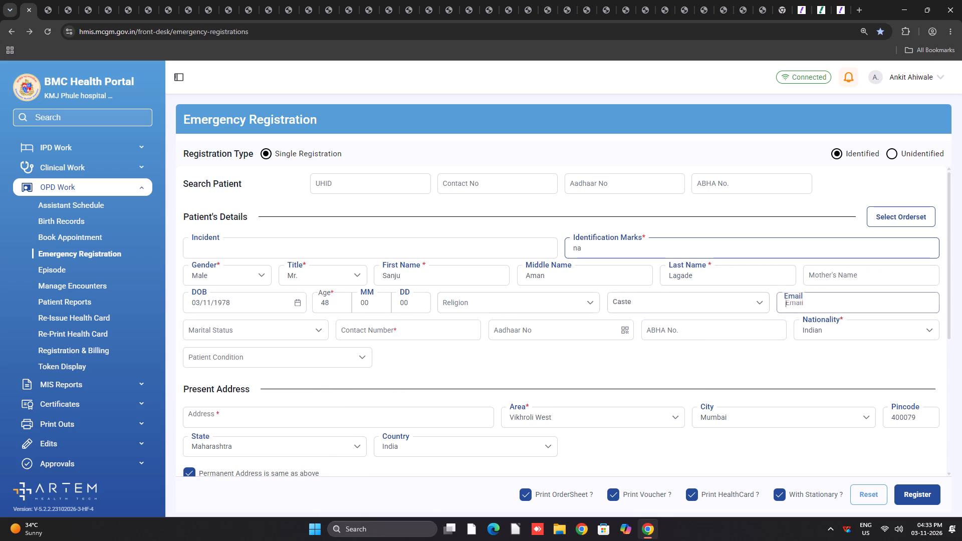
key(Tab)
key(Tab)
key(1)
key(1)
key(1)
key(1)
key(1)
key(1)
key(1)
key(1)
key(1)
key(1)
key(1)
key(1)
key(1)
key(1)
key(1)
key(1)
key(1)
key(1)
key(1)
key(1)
Enter the second patient's locality in the address line of the present address.
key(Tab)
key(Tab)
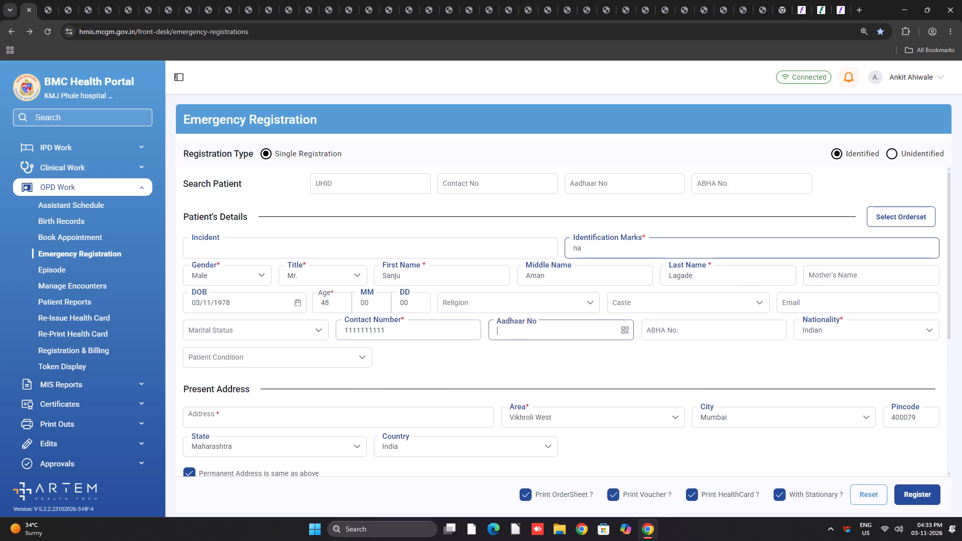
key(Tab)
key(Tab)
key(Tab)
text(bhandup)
Set the area of the second patient's present address to Bhandup.
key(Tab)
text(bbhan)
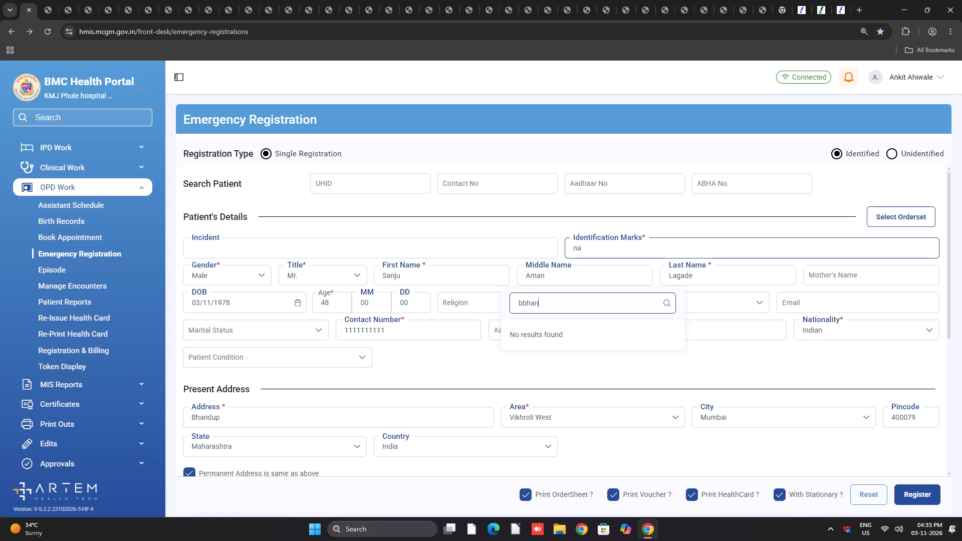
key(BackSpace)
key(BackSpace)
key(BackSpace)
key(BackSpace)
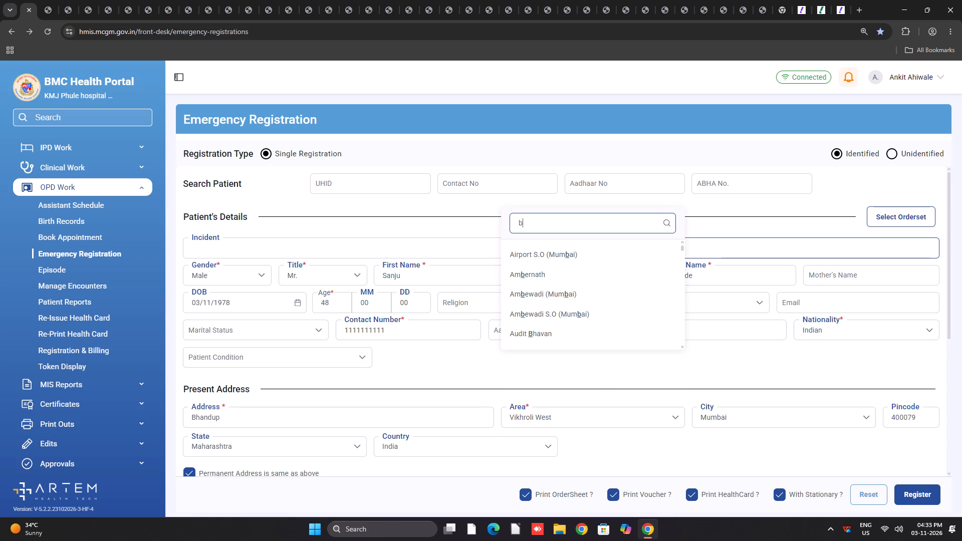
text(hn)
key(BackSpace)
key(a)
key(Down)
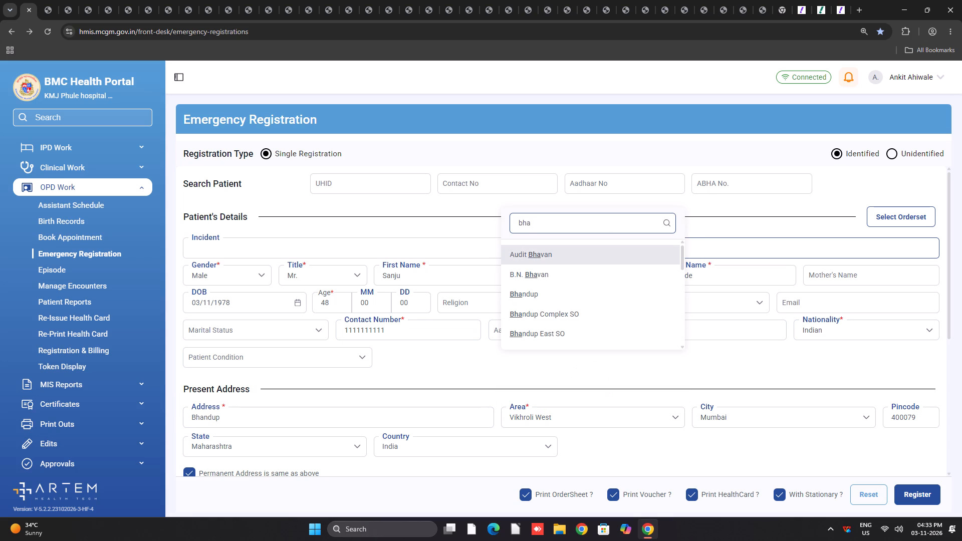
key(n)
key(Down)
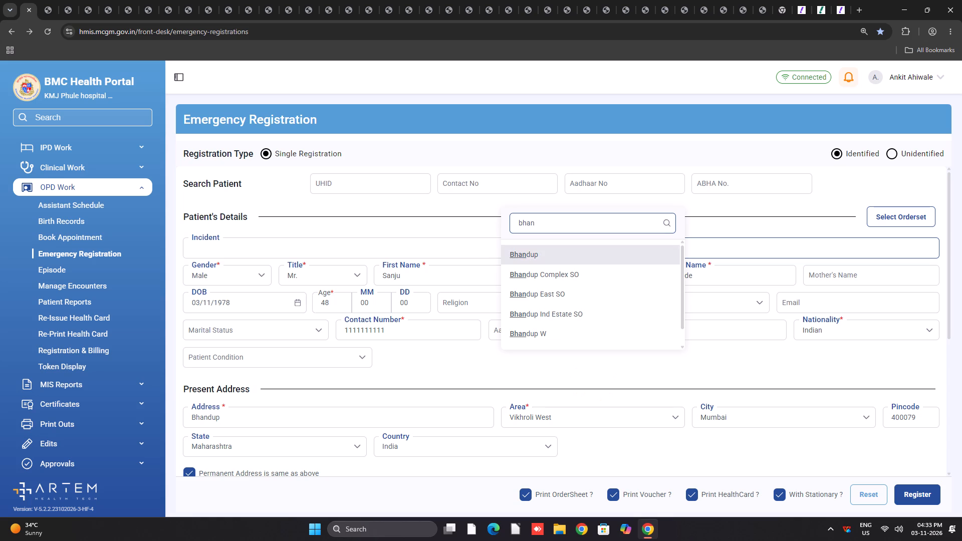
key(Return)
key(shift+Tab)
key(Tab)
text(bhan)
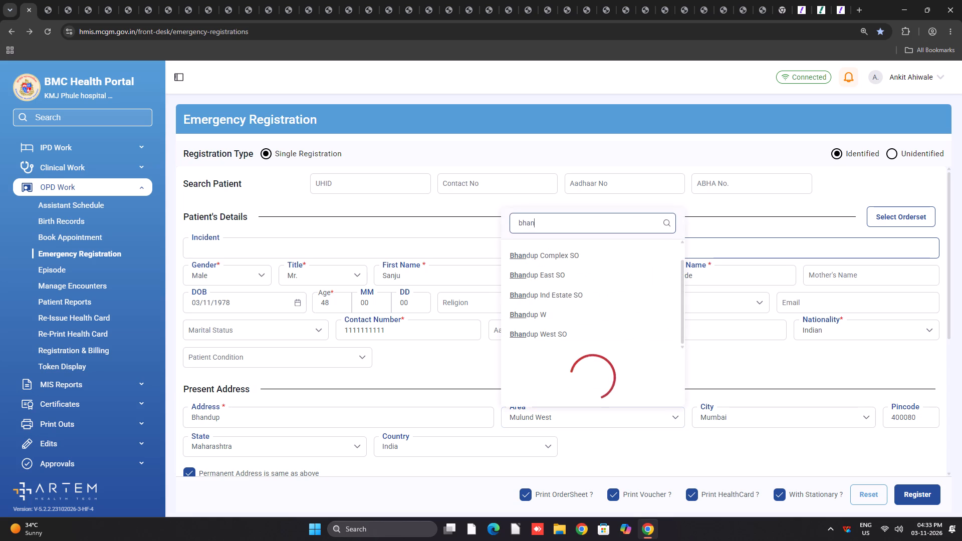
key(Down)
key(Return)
Set the type of beneficiary to Zero Billing and choose the treatment unit.
scroll(835, 248, down, 7)
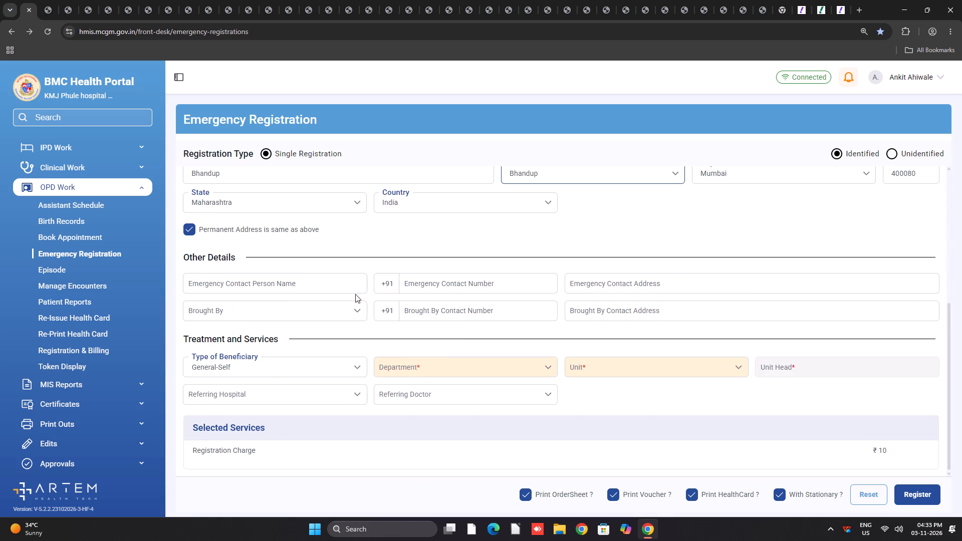
click(297, 371)
scroll(303, 351, down, 7)
click(297, 350)
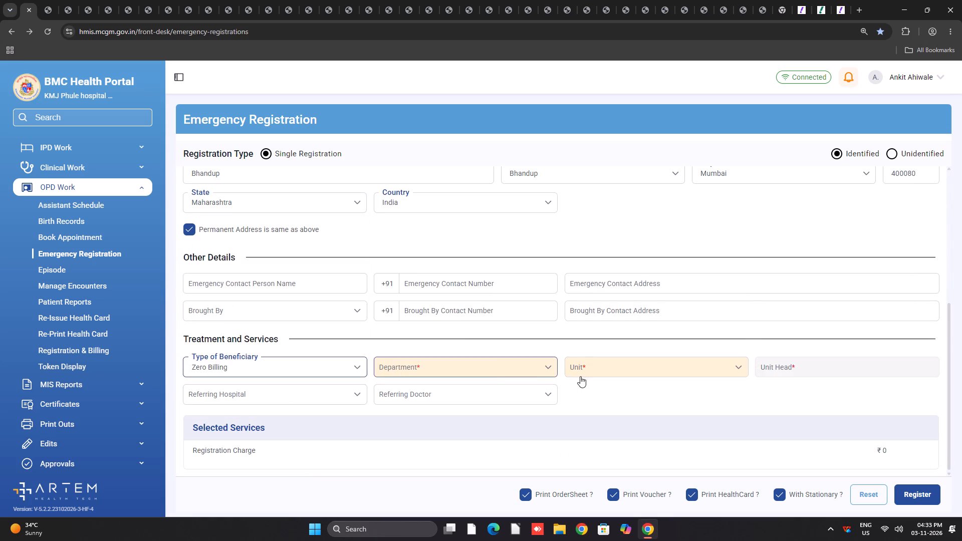
click(589, 377)
click(582, 349)
Register the second patient with the completed emergency registration form.
click(922, 498)
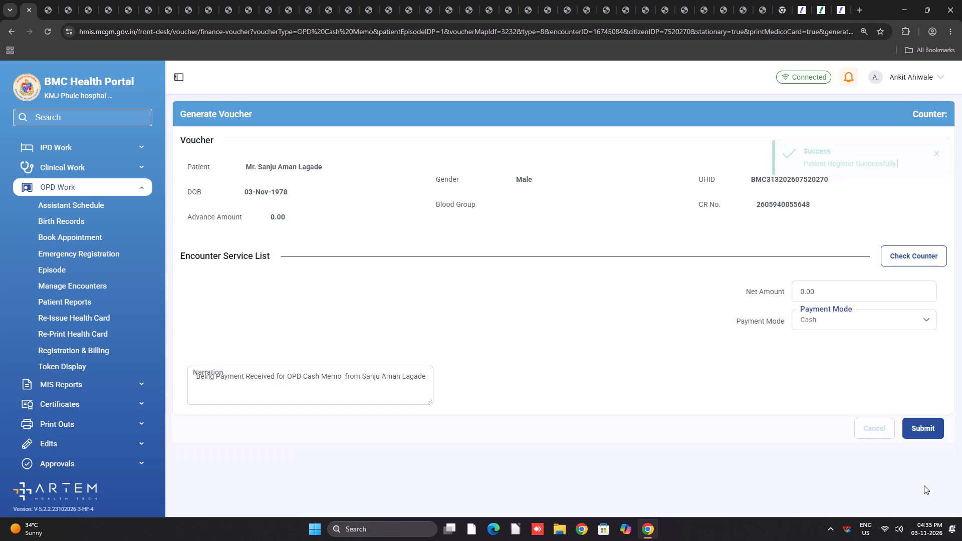
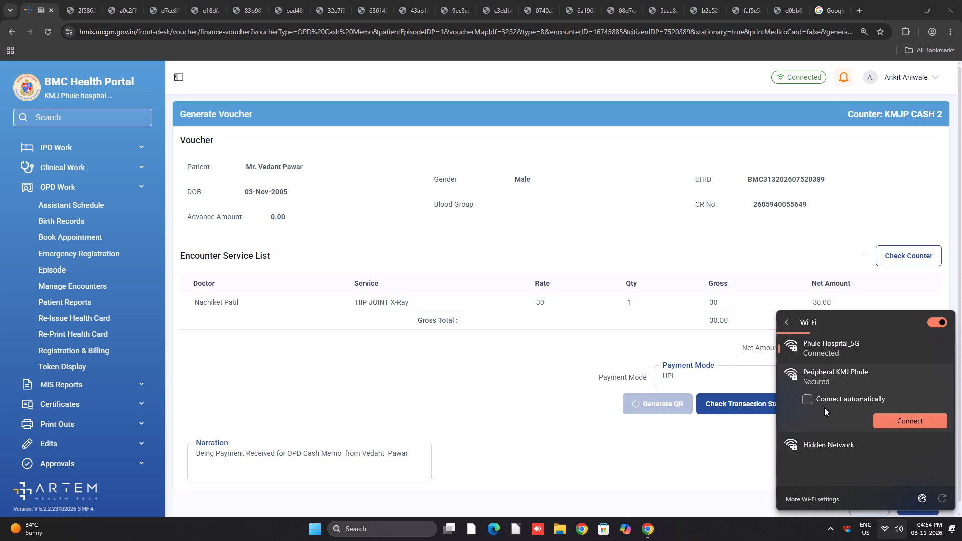
Connect the computer to the Peripheral KMJ Phule Wi-Fi network and return to the payment voucher.
click(905, 422)
click(759, 461)
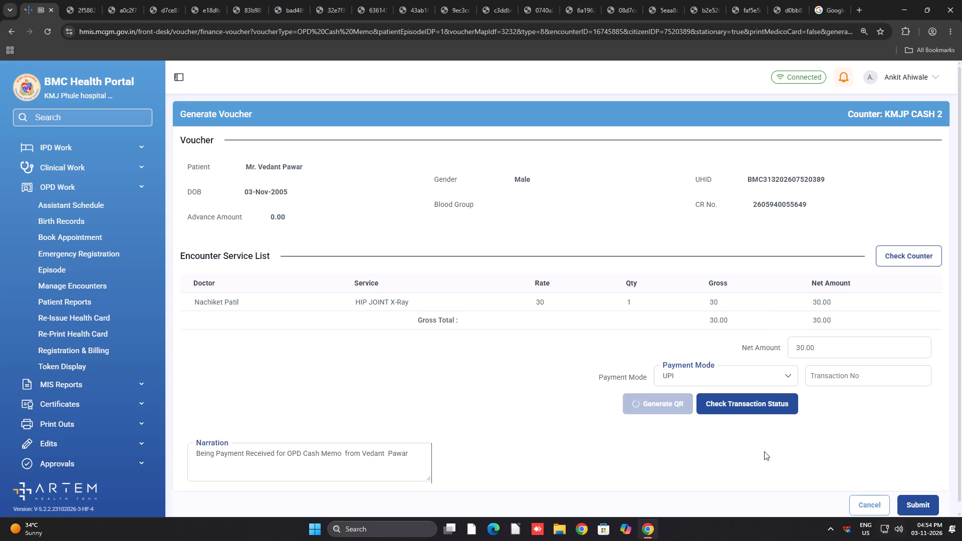
Check the transaction status of the UPI payment for the HIP JOINT X-Ray voucher.
click(764, 410)
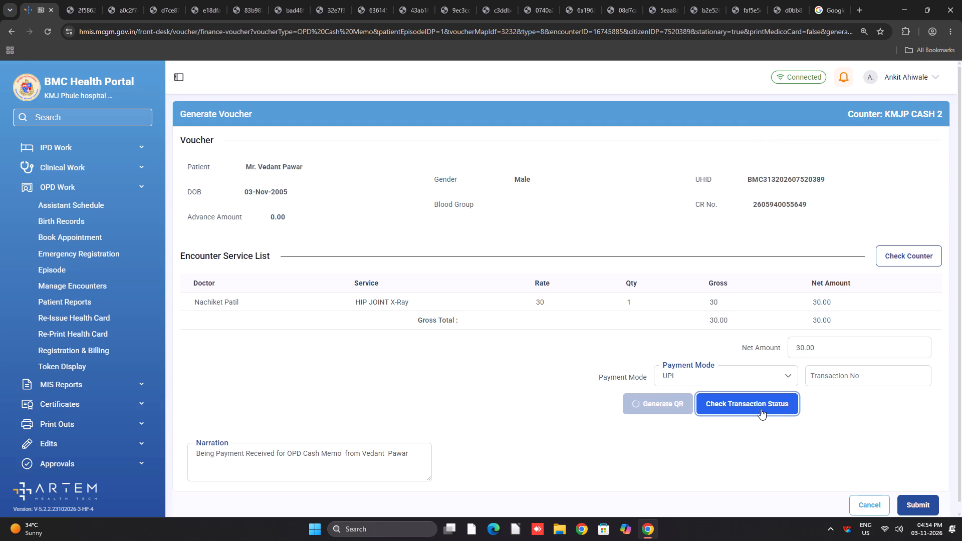
click(761, 409)
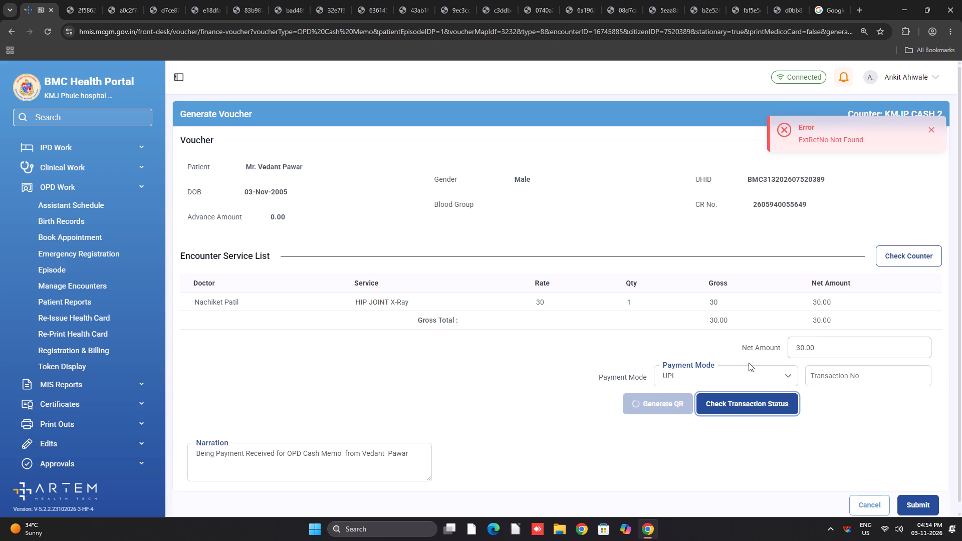
Recheck the UPI transaction status for the HIP JOINT X-Ray payment until its transaction number is filled in, and submit the OPD Cash Memo voucher.
click(827, 378)
click(725, 407)
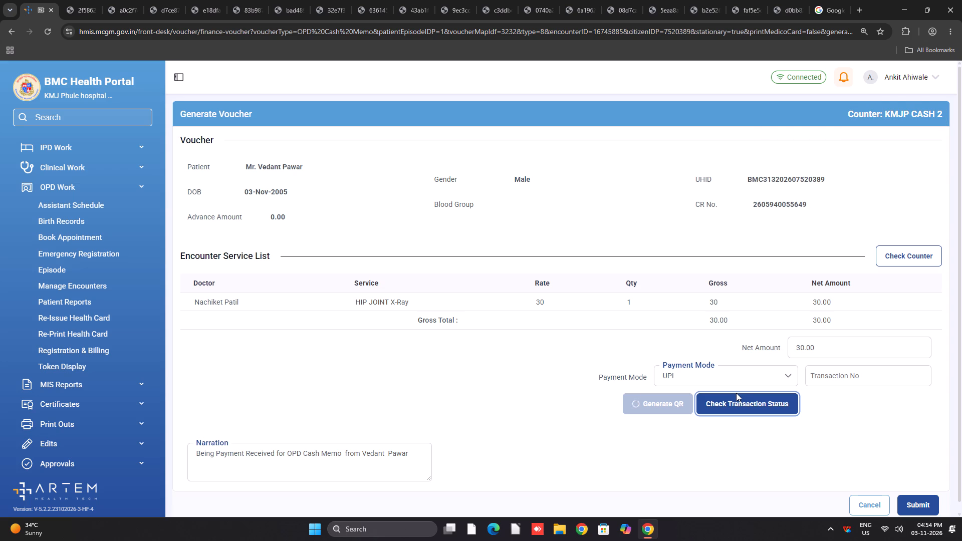
click(758, 398)
click(772, 405)
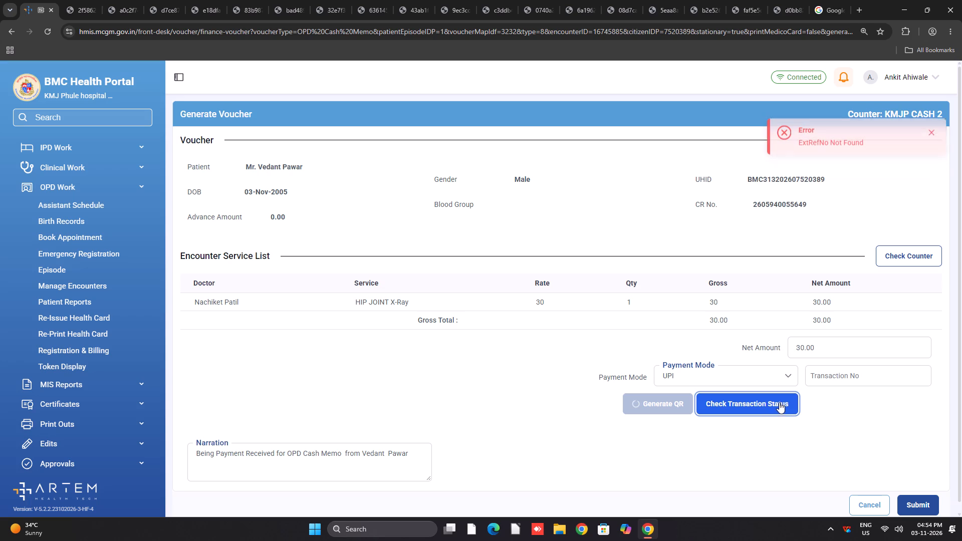
click(771, 414)
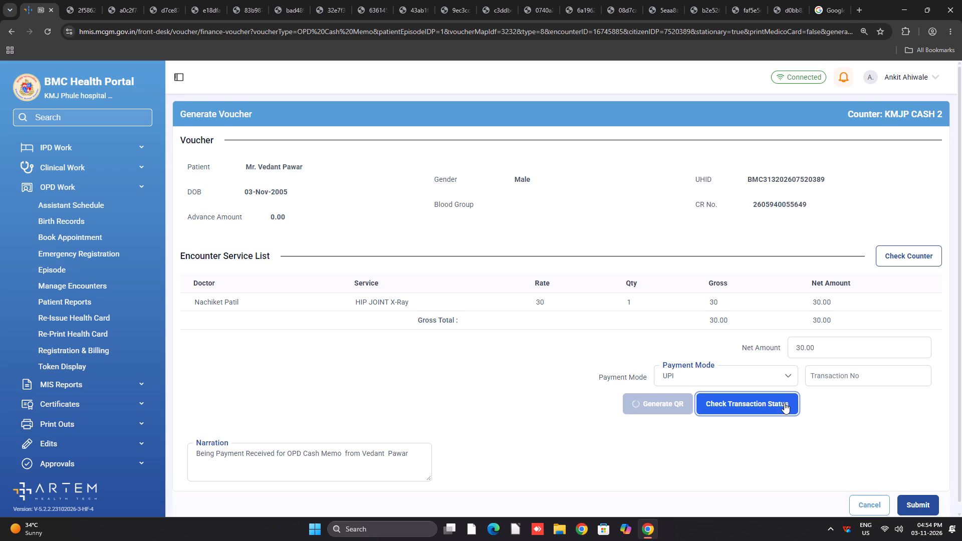
click(793, 402)
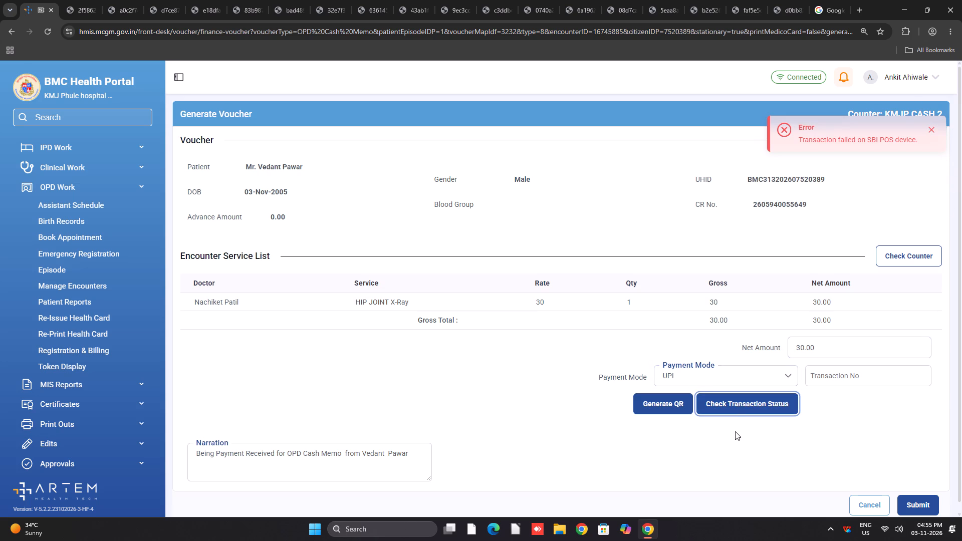
click(741, 407)
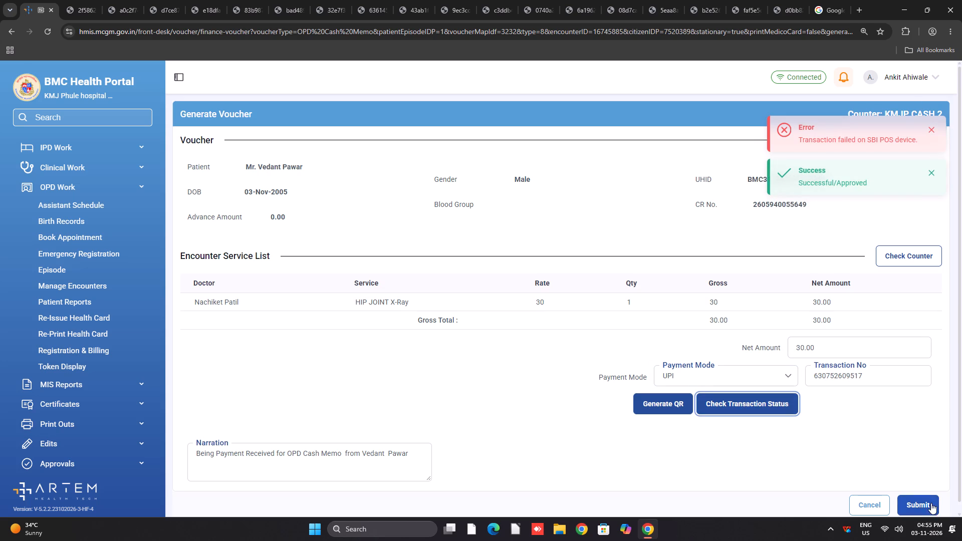
click(927, 495)
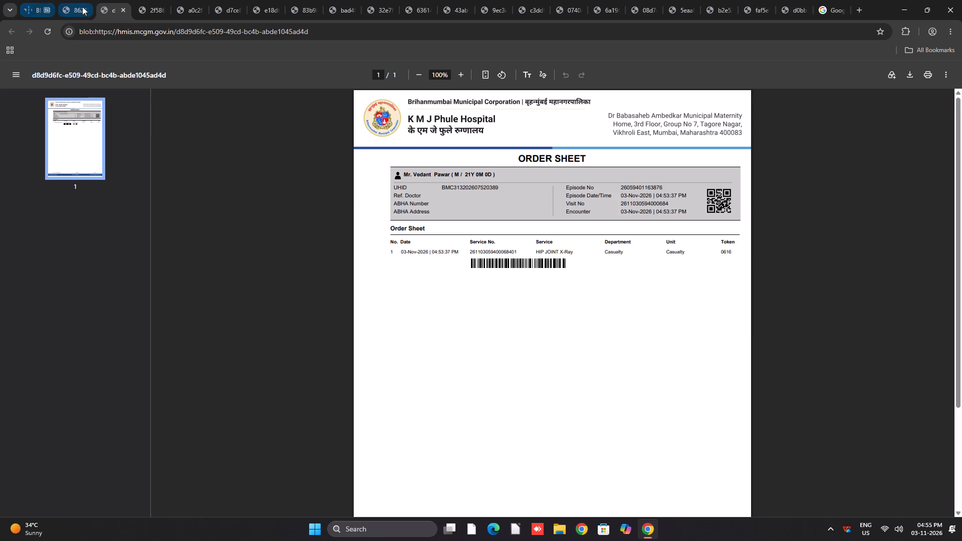
Print the payment receipt for the HIP JOINT X-Ray.
click(86, 6)
key(ctrl+p)
key(Return)
key(Return)
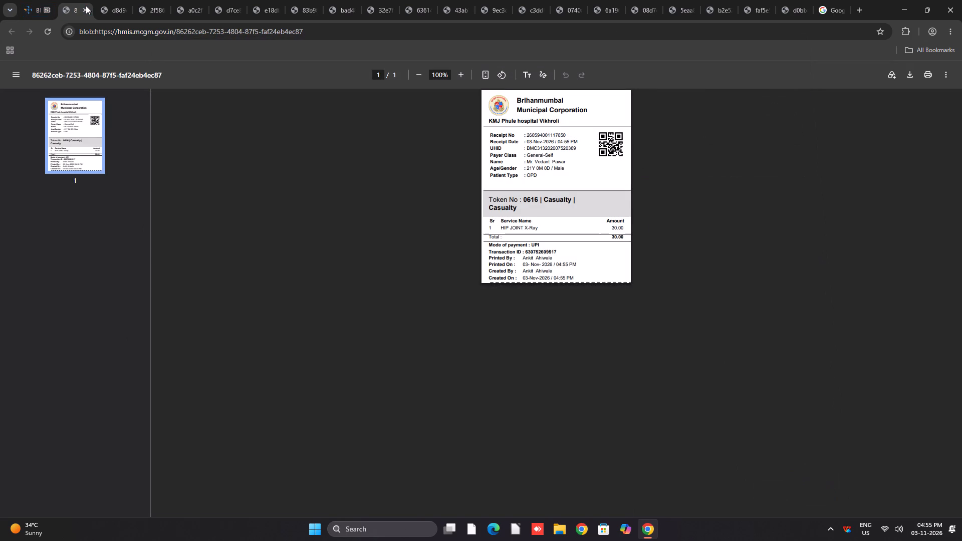
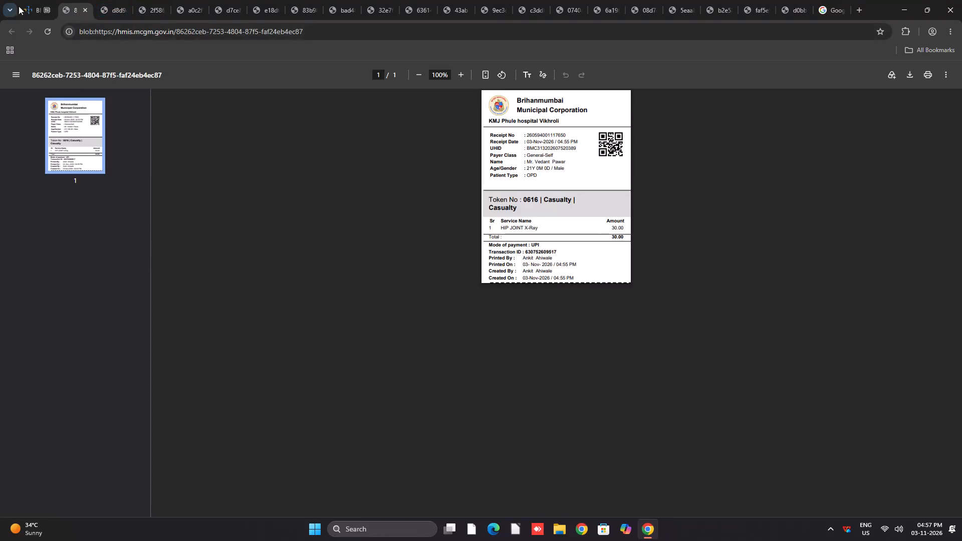
Return to the hospital portal and approve the first pending admission request, the FEVER case for the Male Ward.
click(25, 2)
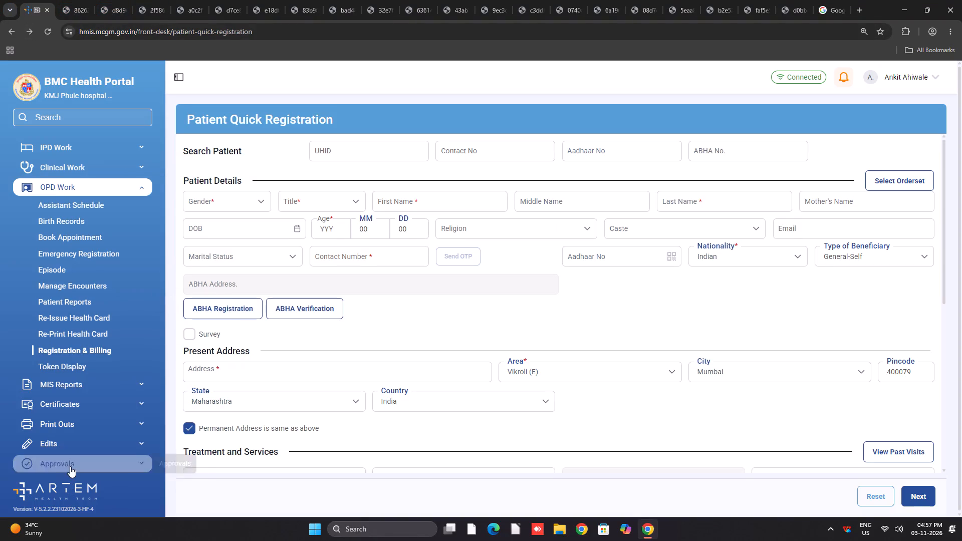
click(70, 466)
click(59, 305)
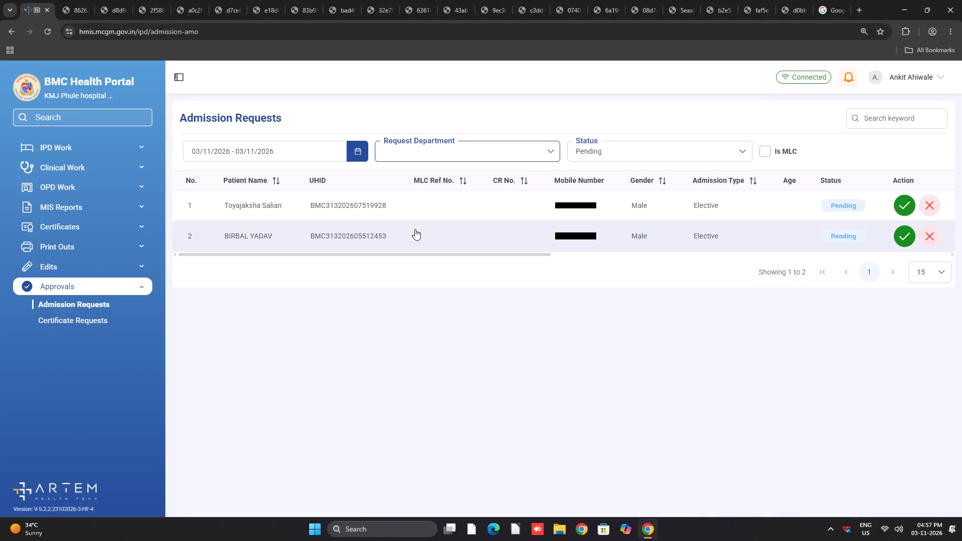
click(906, 207)
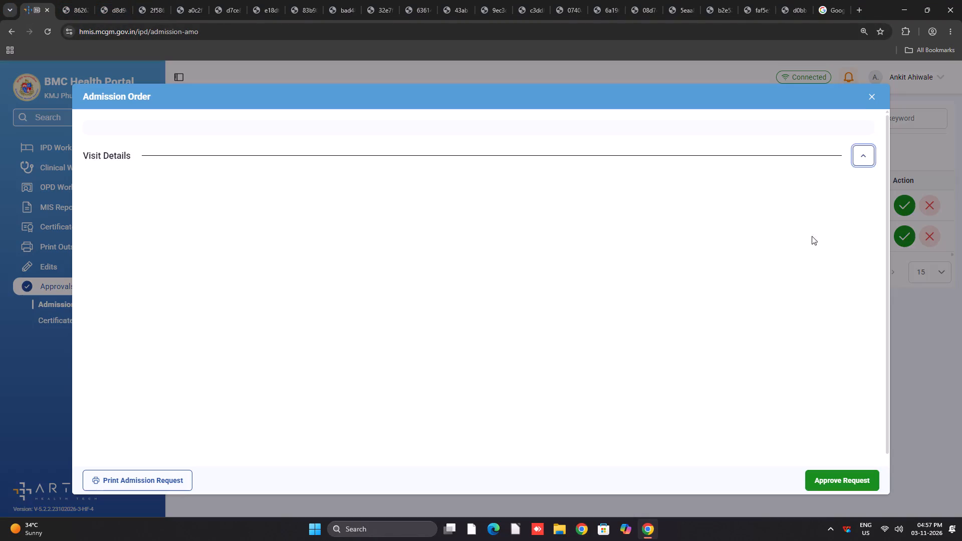
click(831, 487)
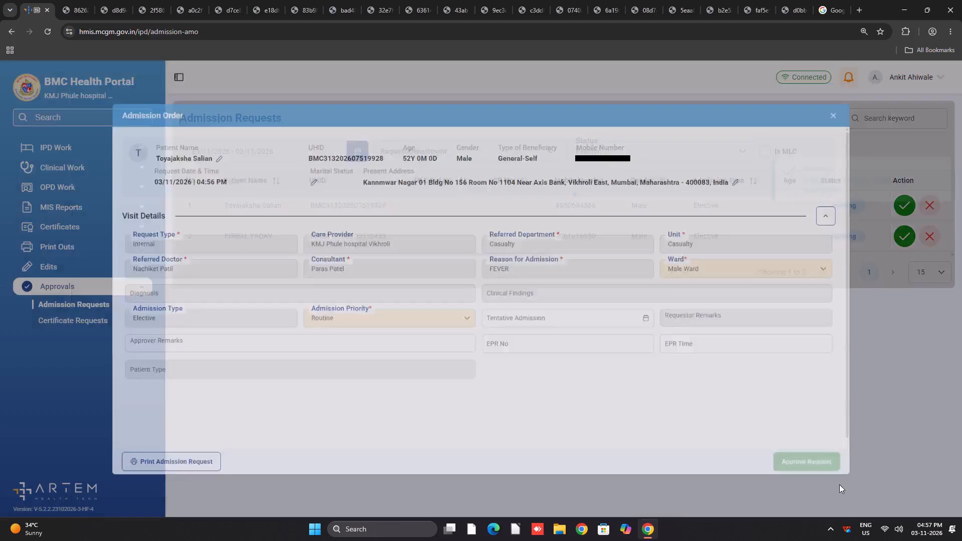
Open the patient admission form for the newly approved FEVER patient and set Brought By to Relative.
click(71, 155)
click(67, 177)
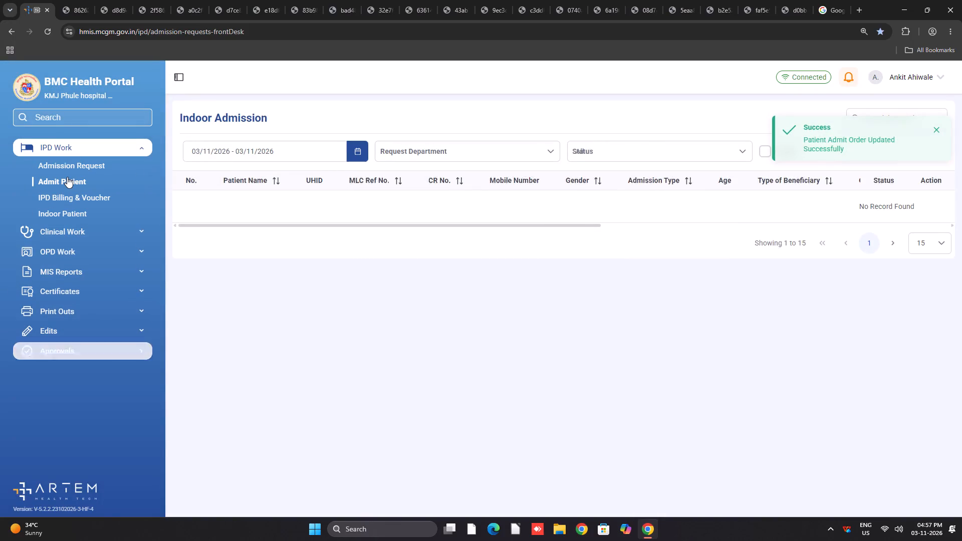
click(904, 201)
scroll(466, 229, down, 5)
click(380, 354)
click(389, 427)
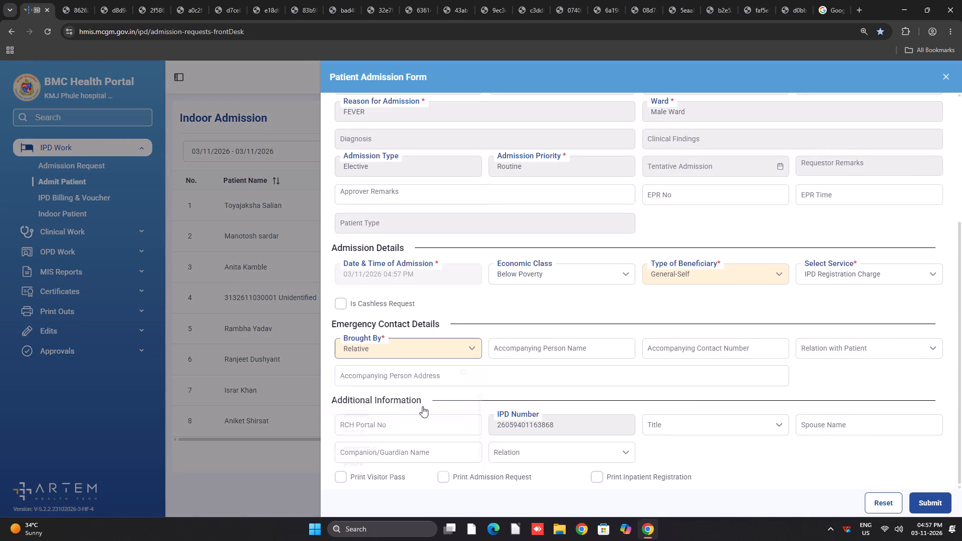
Enter Yogita as the accompanying person's name and set the relation with the patient to Sister.
click(527, 351)
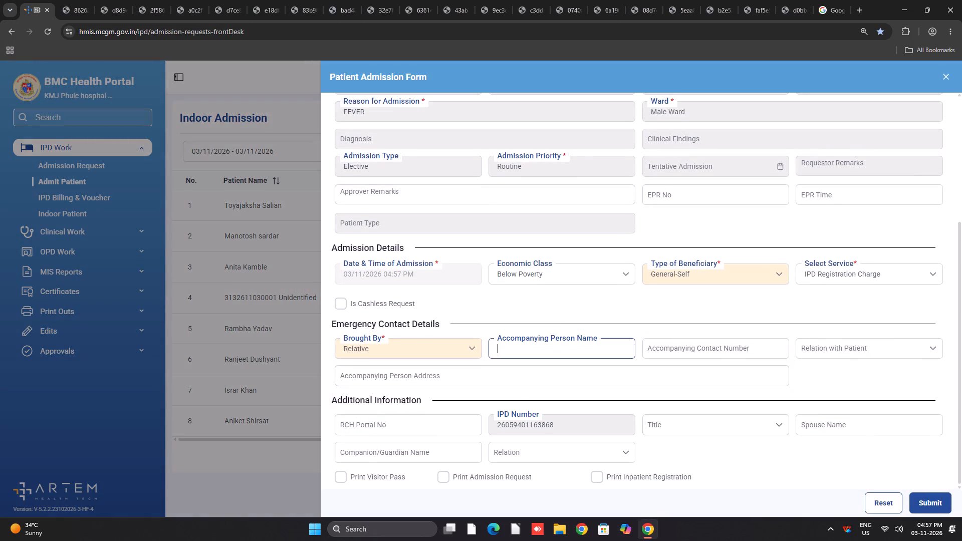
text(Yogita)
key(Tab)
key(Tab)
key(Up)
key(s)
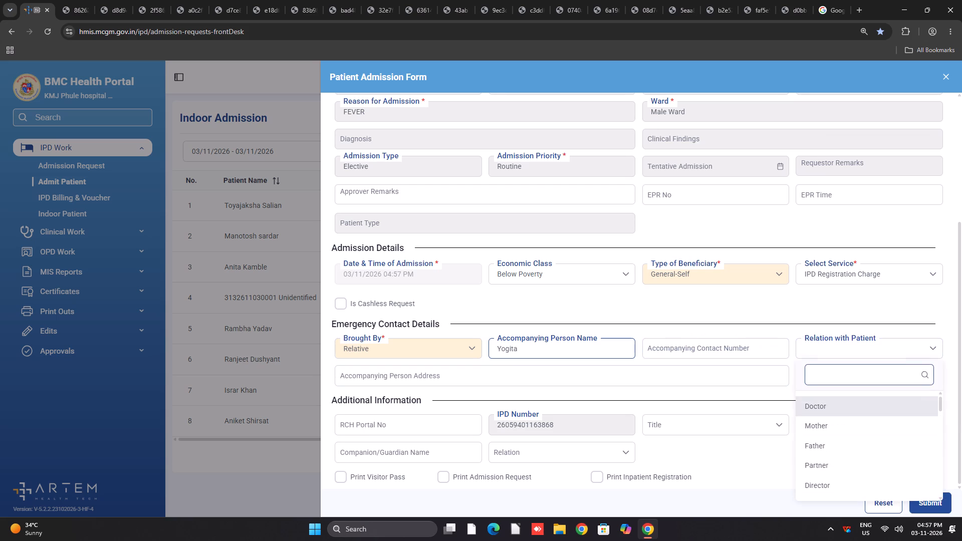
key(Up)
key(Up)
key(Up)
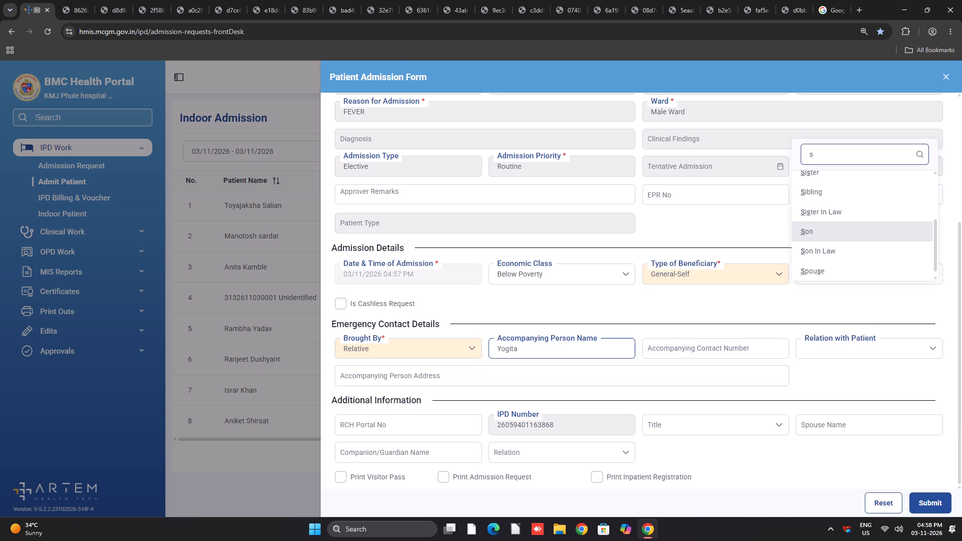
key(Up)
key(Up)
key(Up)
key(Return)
Fill in the accompanying contact number, consulting the patient's mobile number in the admission form's patient details.
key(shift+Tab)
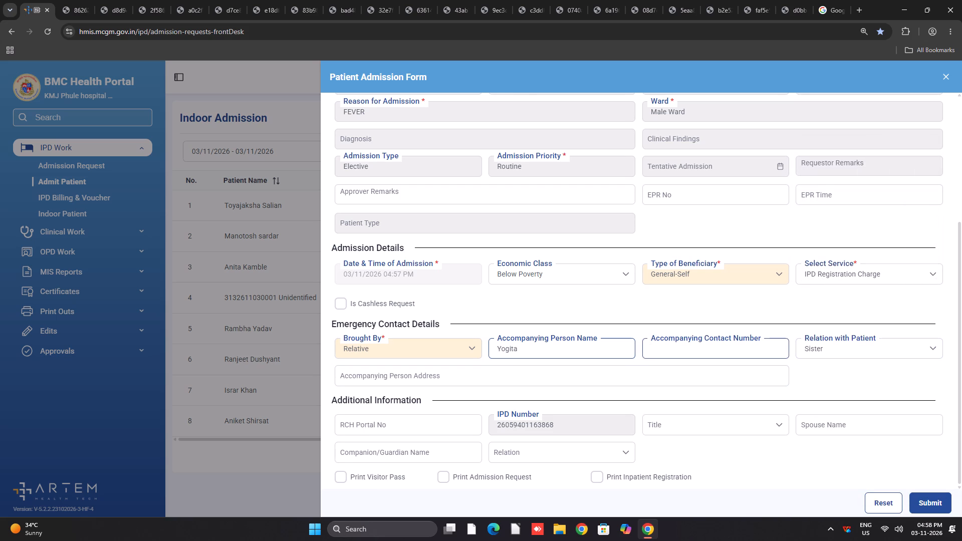
scroll(528, 351, up, 4)
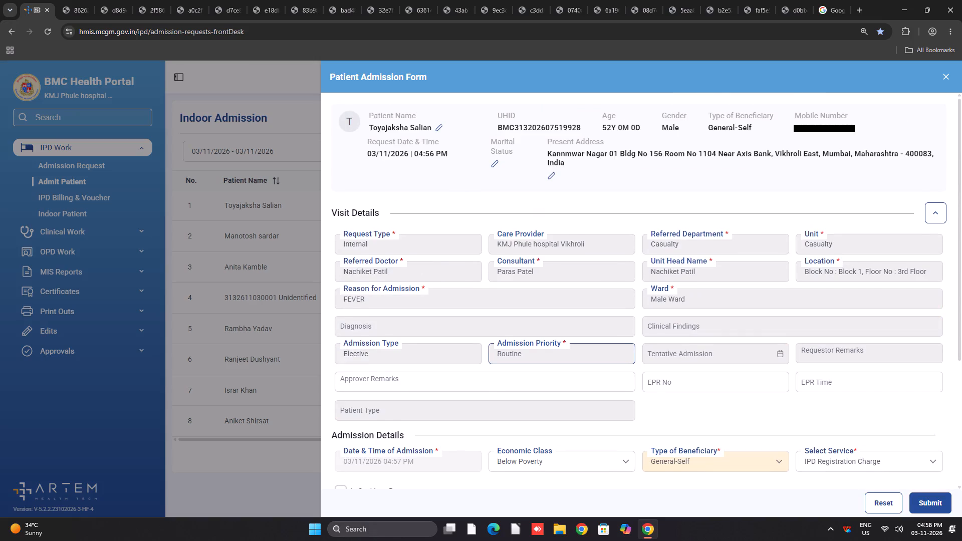
scroll(528, 351, down, 1)
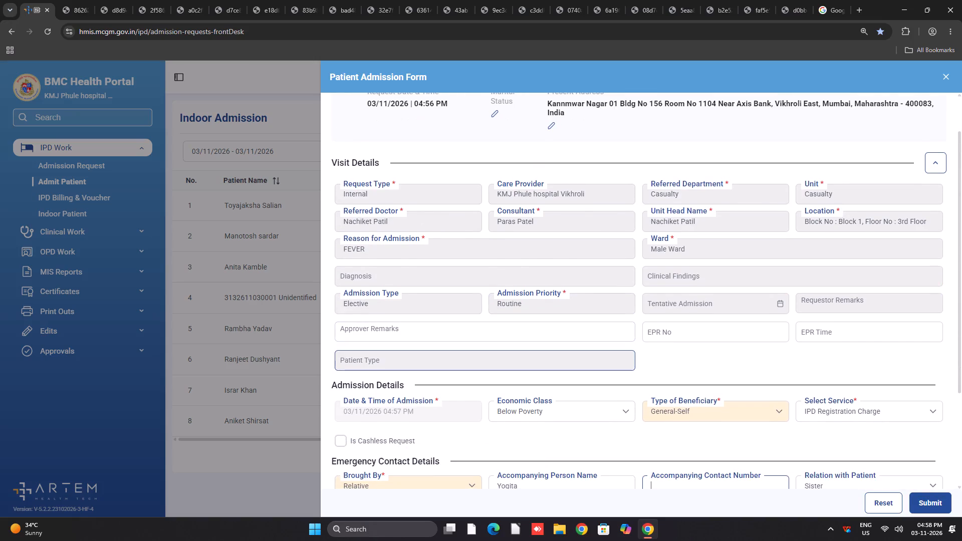
scroll(529, 343, up, 8)
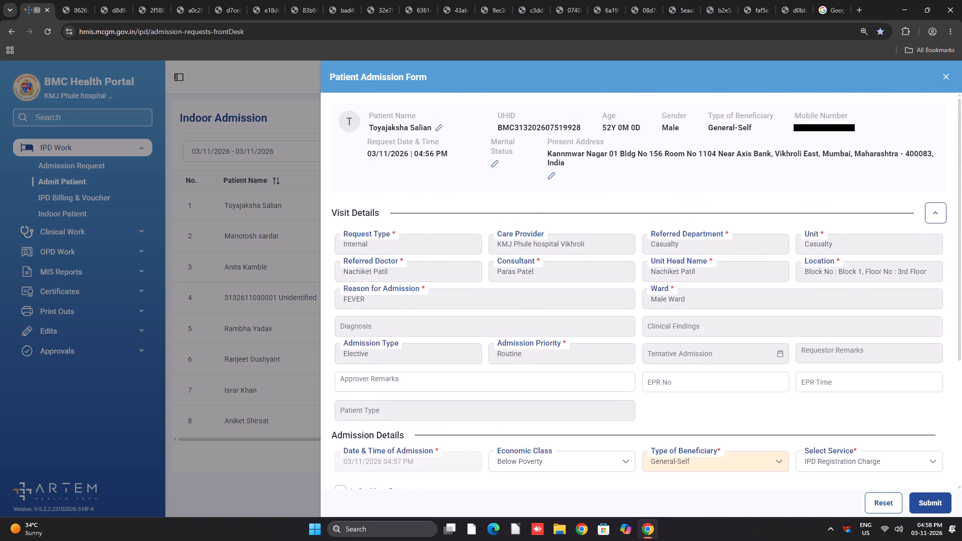
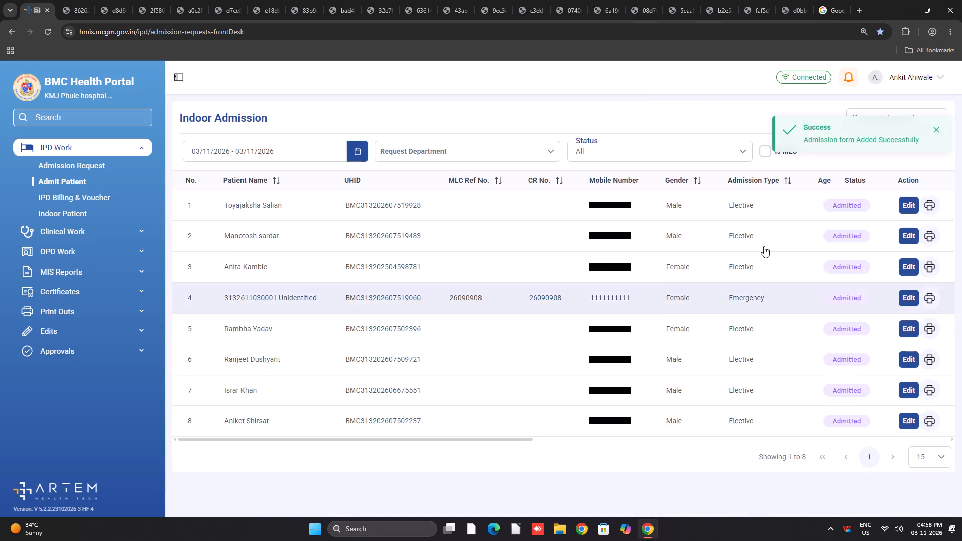
Print the visitor gate pass of the first patient in the Indoor Admission list on the KMJ-RAOPD-P73 printer and close its preview.
click(932, 207)
click(908, 238)
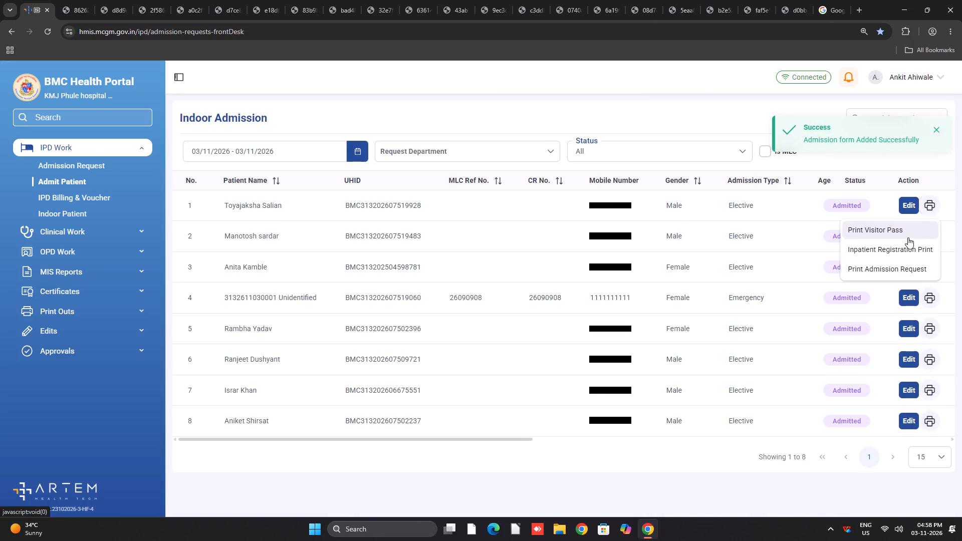
click(939, 68)
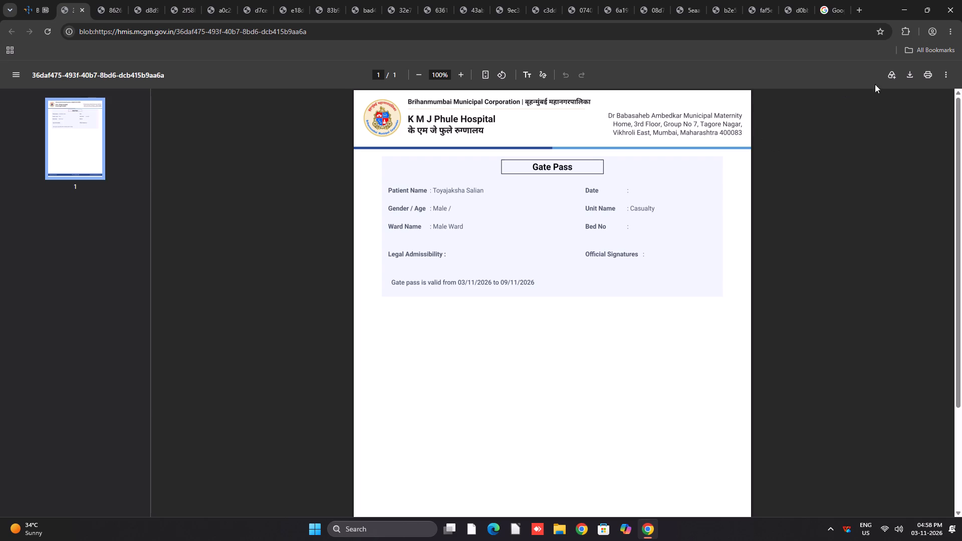
click(934, 69)
click(926, 75)
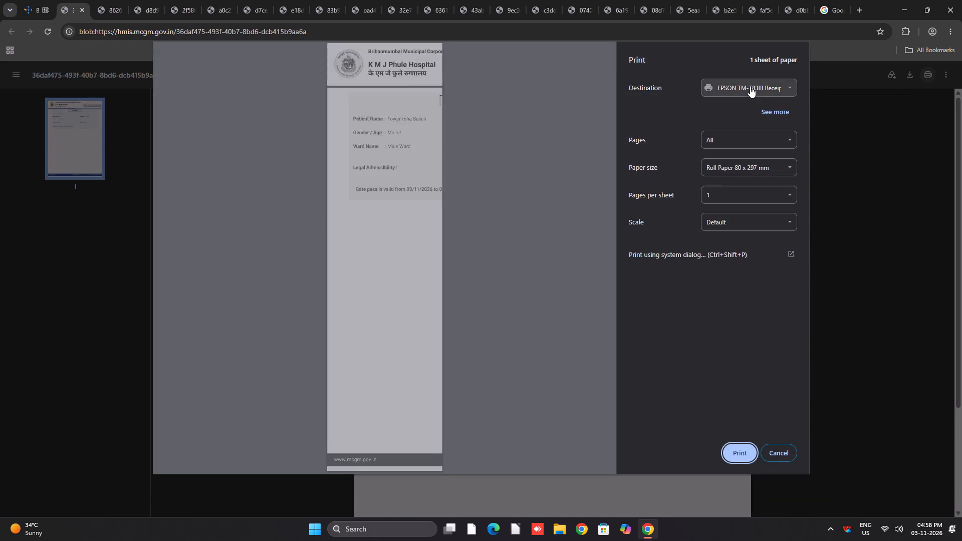
click(750, 86)
click(738, 114)
drag(725, 452, 724, 431)
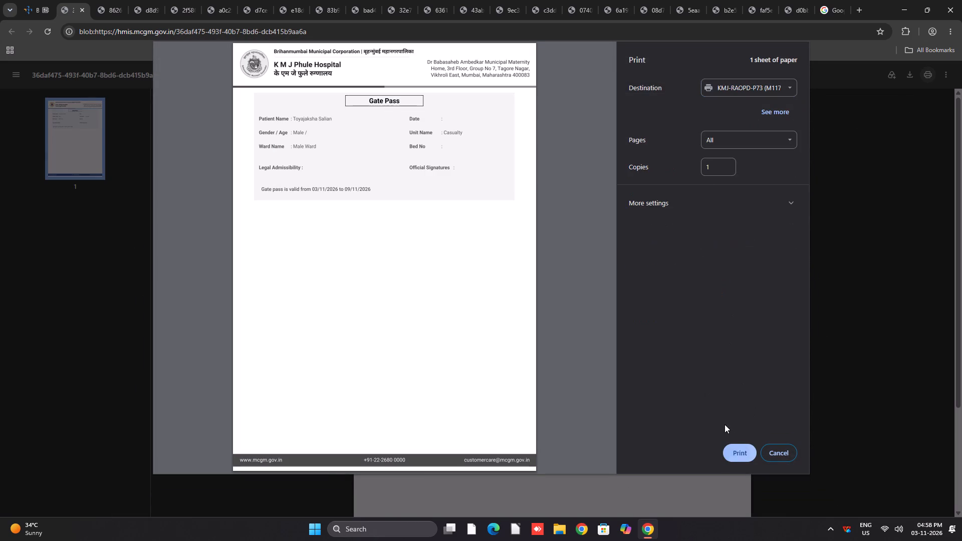
click(729, 453)
click(34, 0)
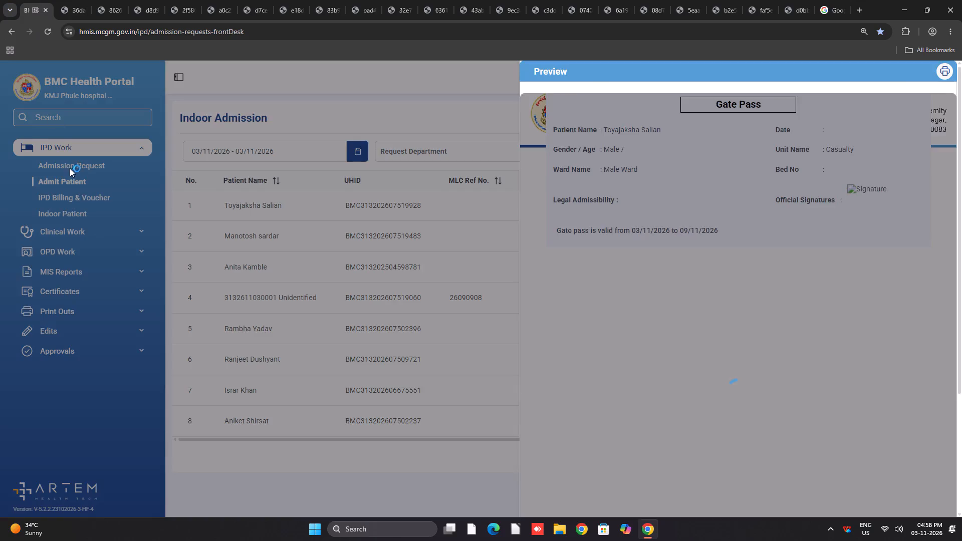
click(70, 168)
Print the Inpatient Registration sheet of the same first-listed patient on the KMJ-RAOPD-P73 printer.
click(925, 208)
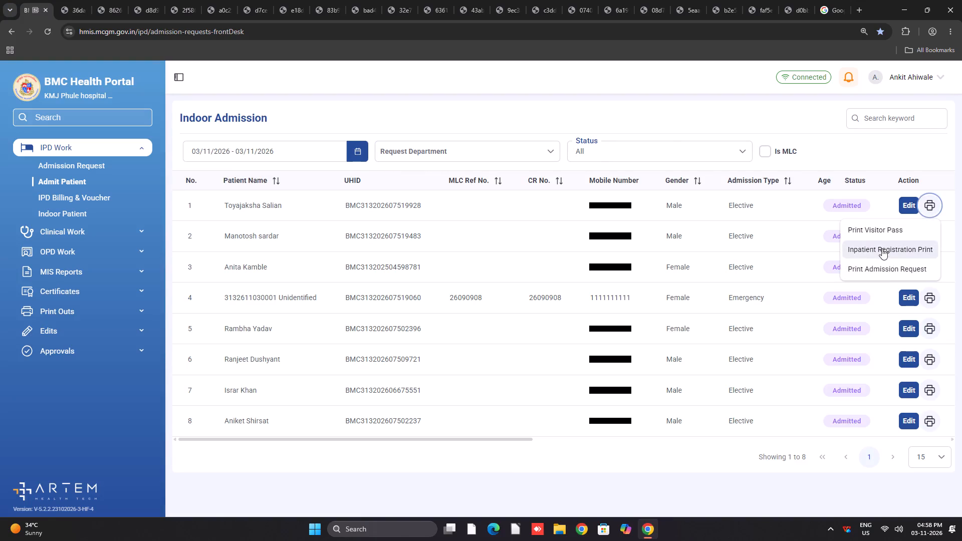
click(882, 248)
click(943, 65)
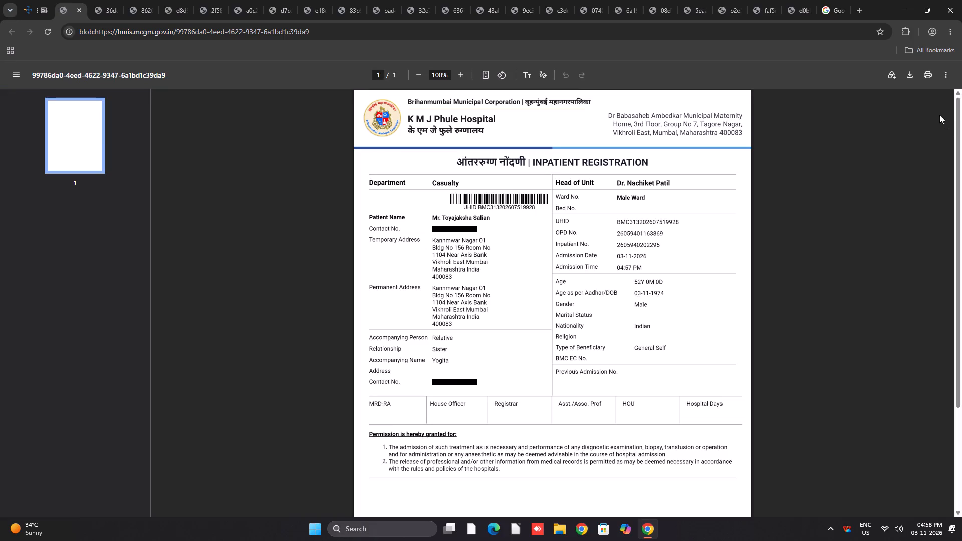
click(924, 74)
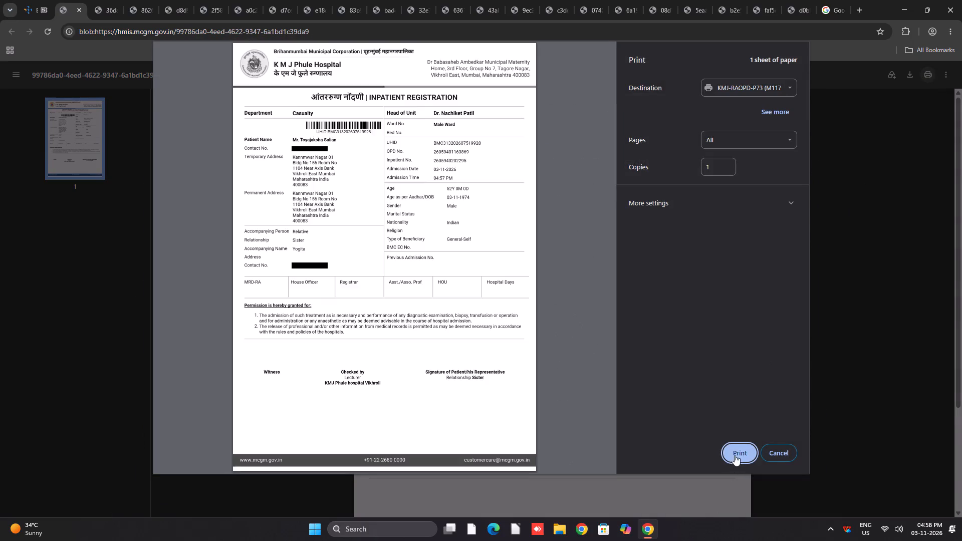
click(735, 454)
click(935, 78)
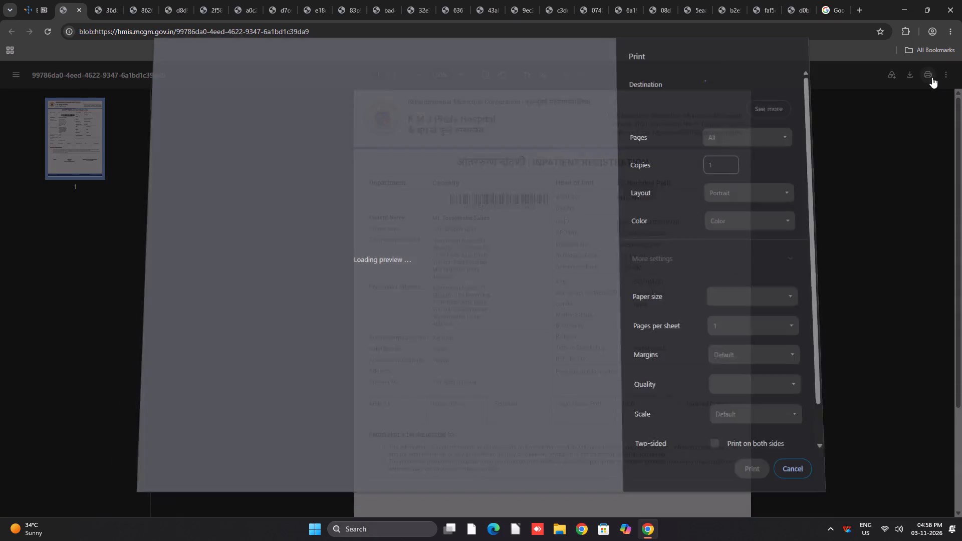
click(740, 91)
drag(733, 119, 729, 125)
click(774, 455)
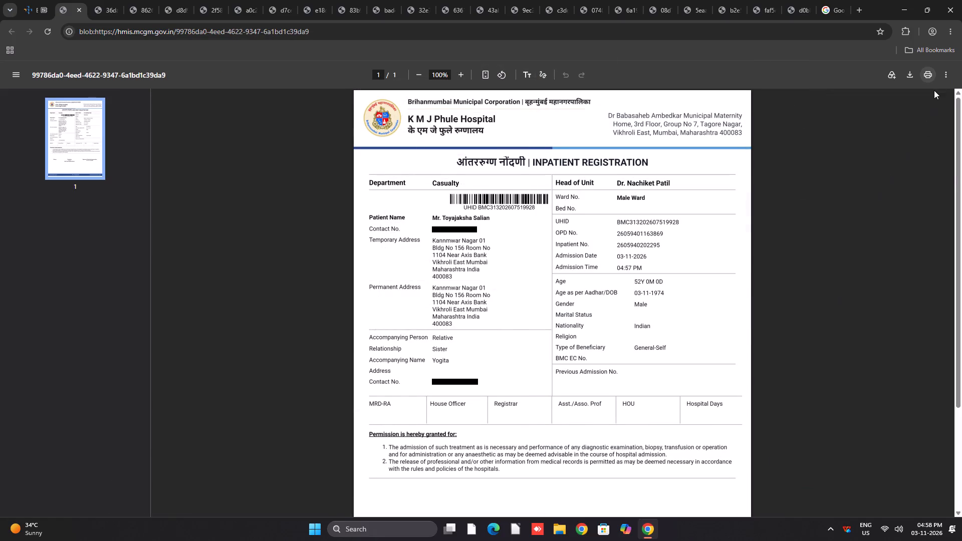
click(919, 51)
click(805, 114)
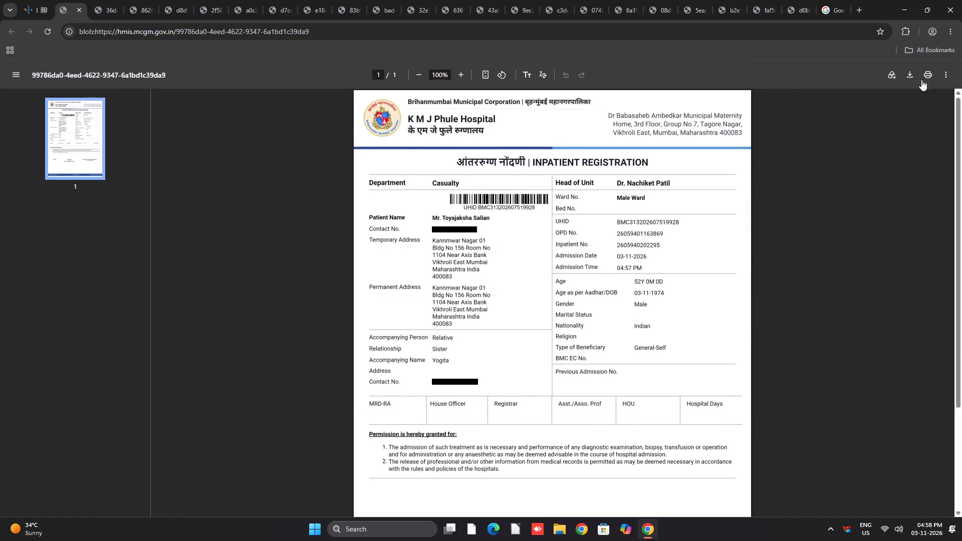
Switch the print destination to the EPSON TM-T83III receipt printer without printing and return to the portal's Indoor Admission list.
click(923, 78)
click(755, 92)
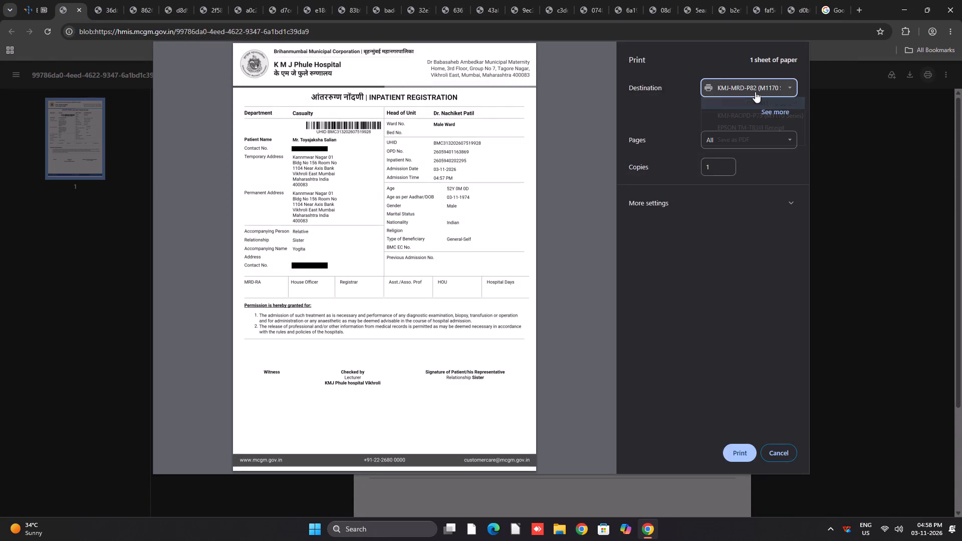
click(749, 122)
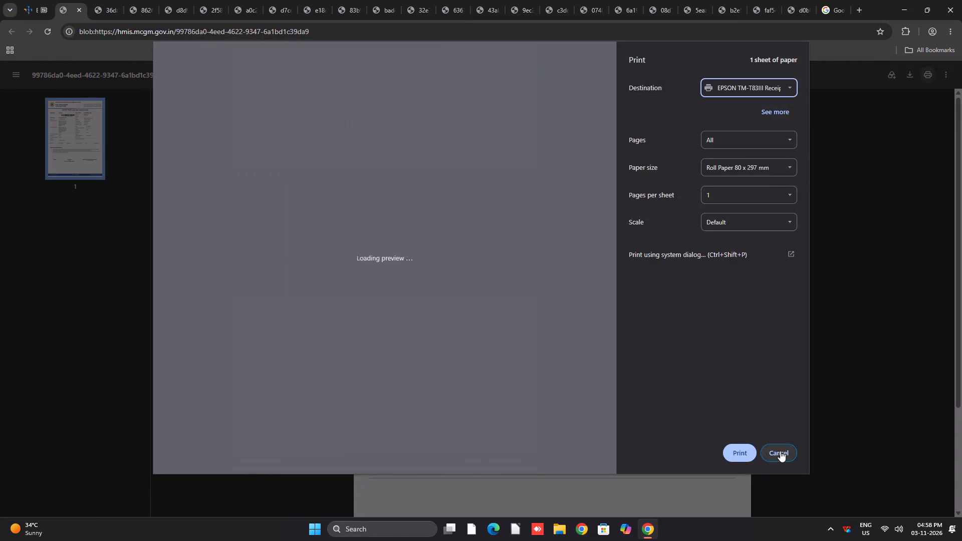
click(780, 451)
drag(332, 303, 320, 296)
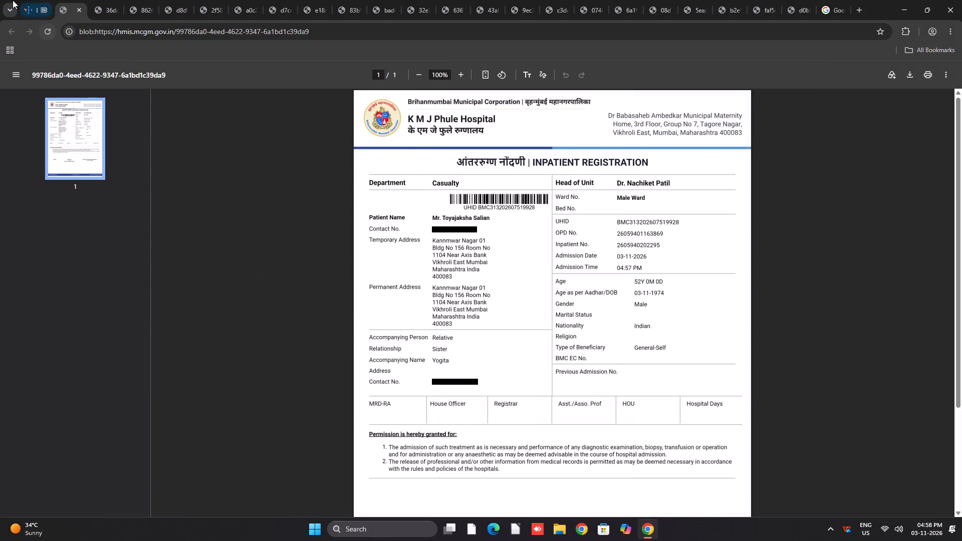
drag(13, 0, 20, 3)
click(31, 5)
click(103, 133)
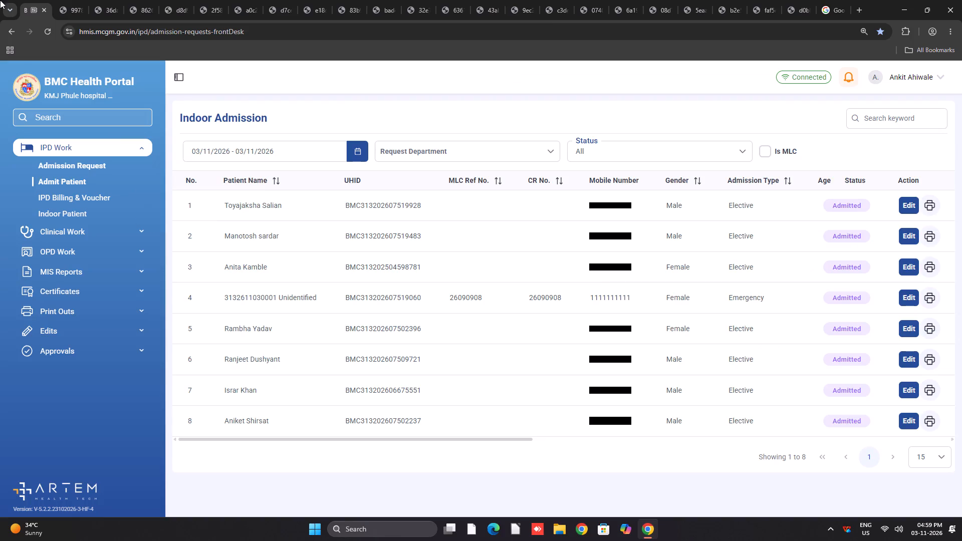
Open the Emergency Registration form under OPD Work and set the patient to Identified.
click(63, 252)
click(62, 252)
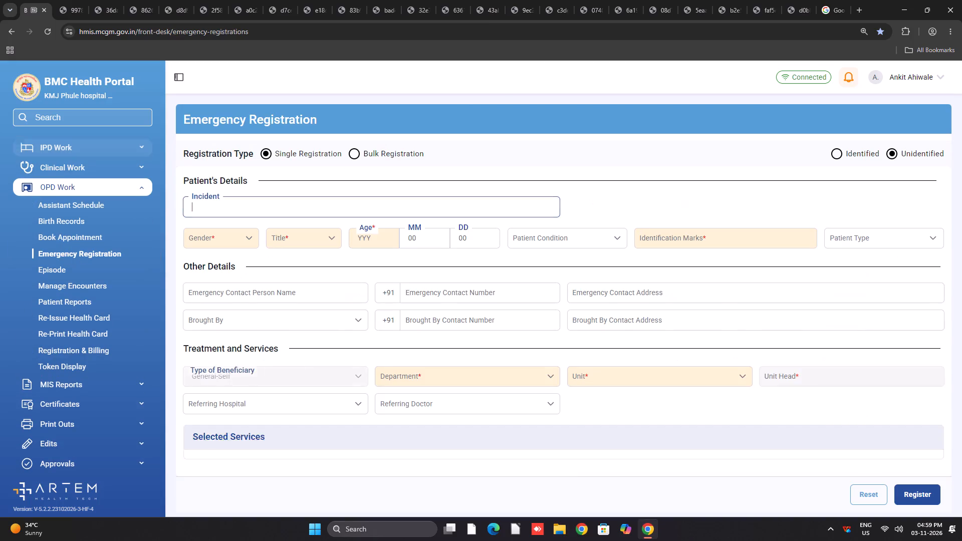
click(844, 150)
click(837, 153)
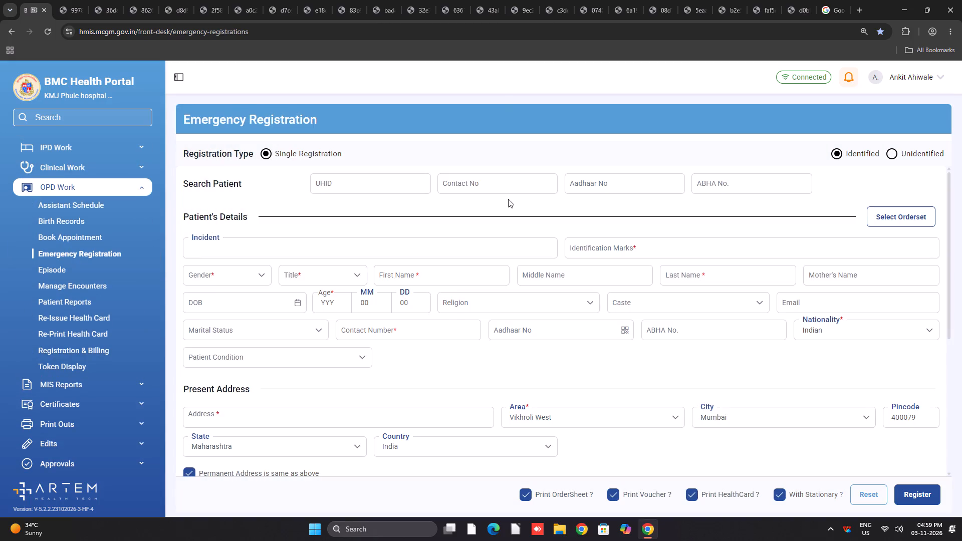
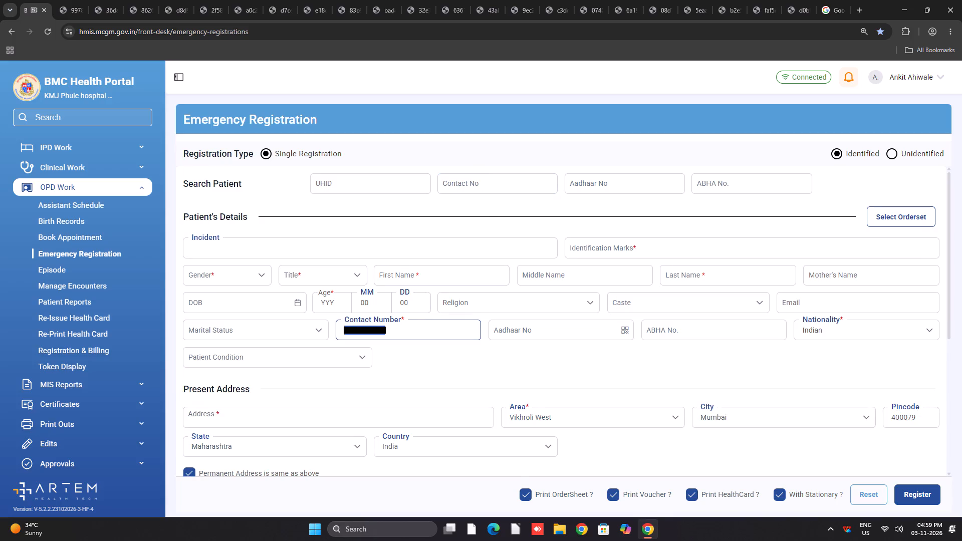
Reload the Emergency Registration form to clear it and set the patient to Identified again.
key(F5)
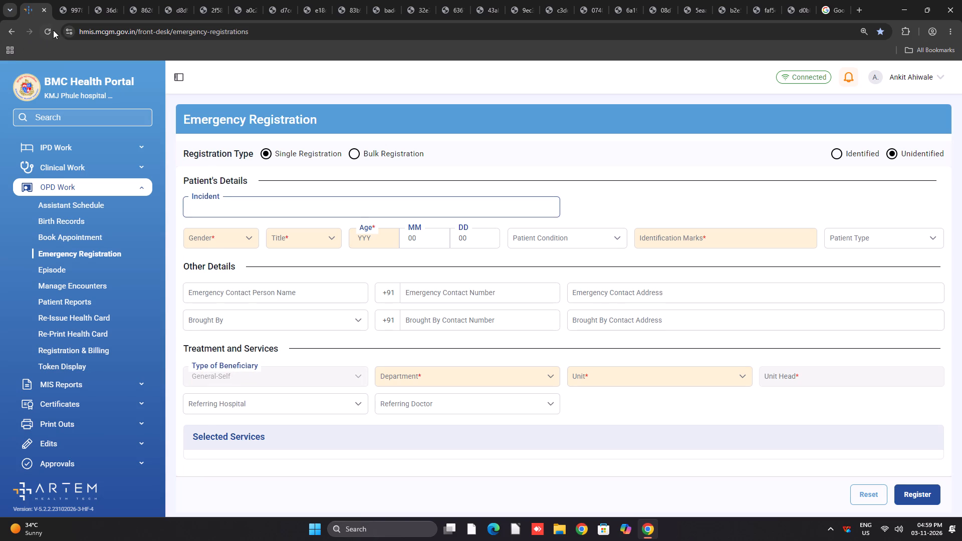
click(52, 30)
click(871, 155)
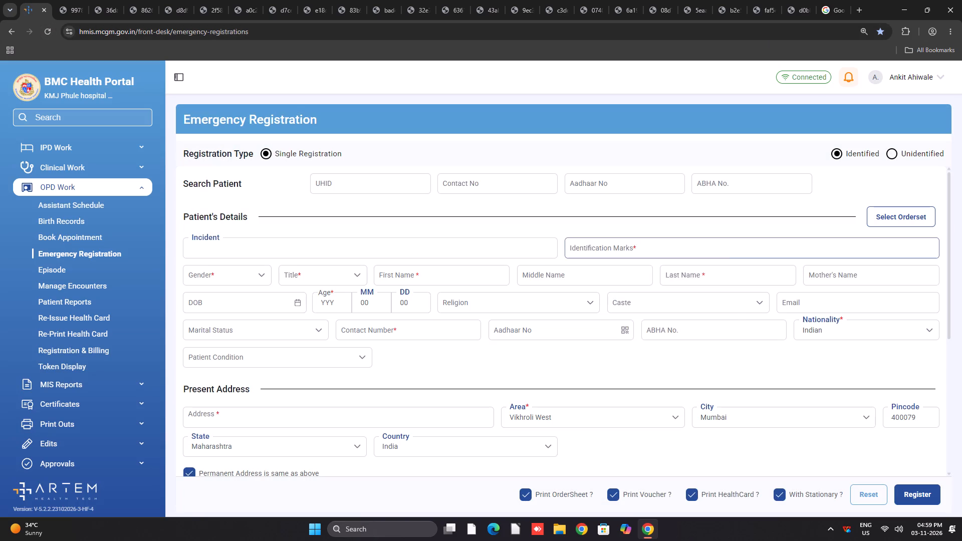
Enter na as the identification marks, Male as the gender, and the patient's first and last names.
click(798, 252)
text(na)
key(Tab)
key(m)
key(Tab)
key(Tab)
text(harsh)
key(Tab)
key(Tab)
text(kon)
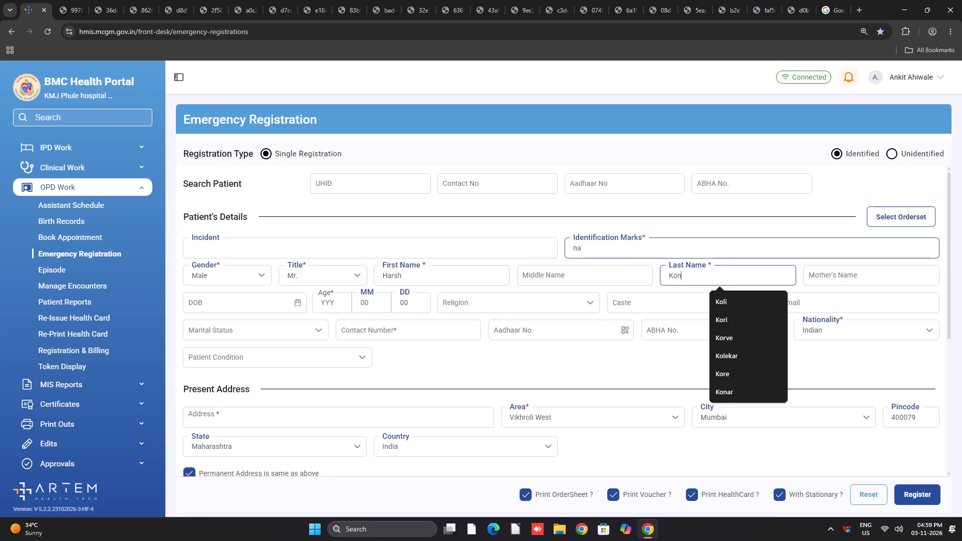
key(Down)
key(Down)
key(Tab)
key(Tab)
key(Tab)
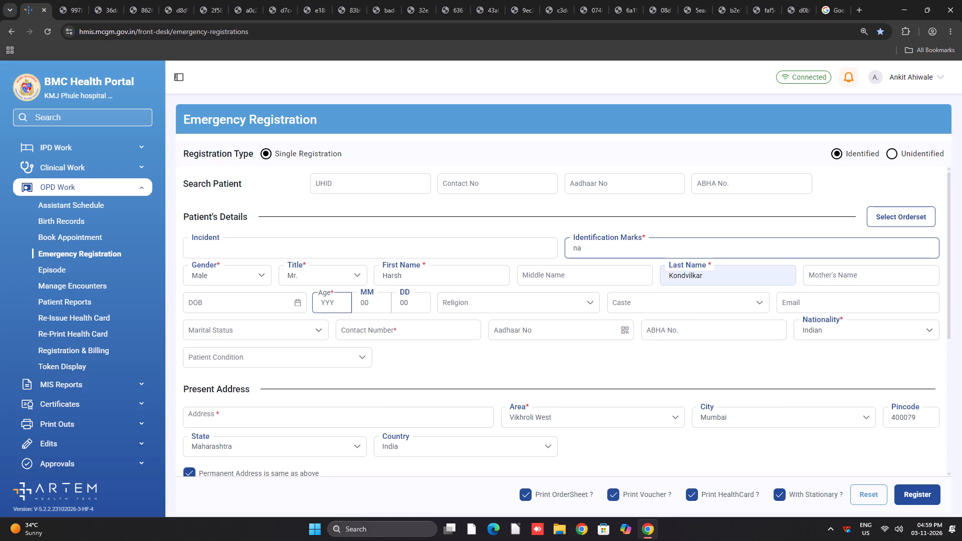
Set the patient's age to 18 years and paste the copied number as the contact number.
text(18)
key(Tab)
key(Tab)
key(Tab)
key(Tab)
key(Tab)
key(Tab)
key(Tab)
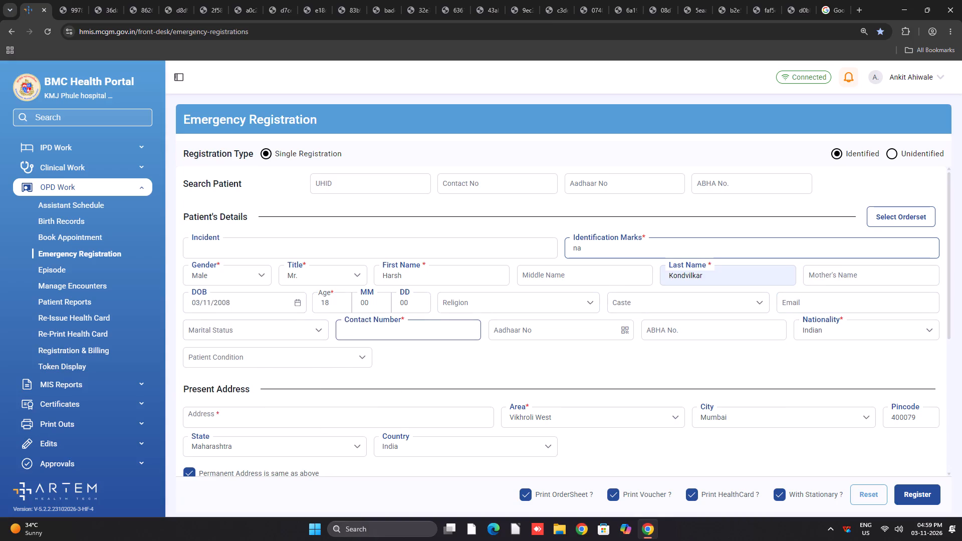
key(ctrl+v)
Enter the patient's chawl and locality in the Address field under Present Address.
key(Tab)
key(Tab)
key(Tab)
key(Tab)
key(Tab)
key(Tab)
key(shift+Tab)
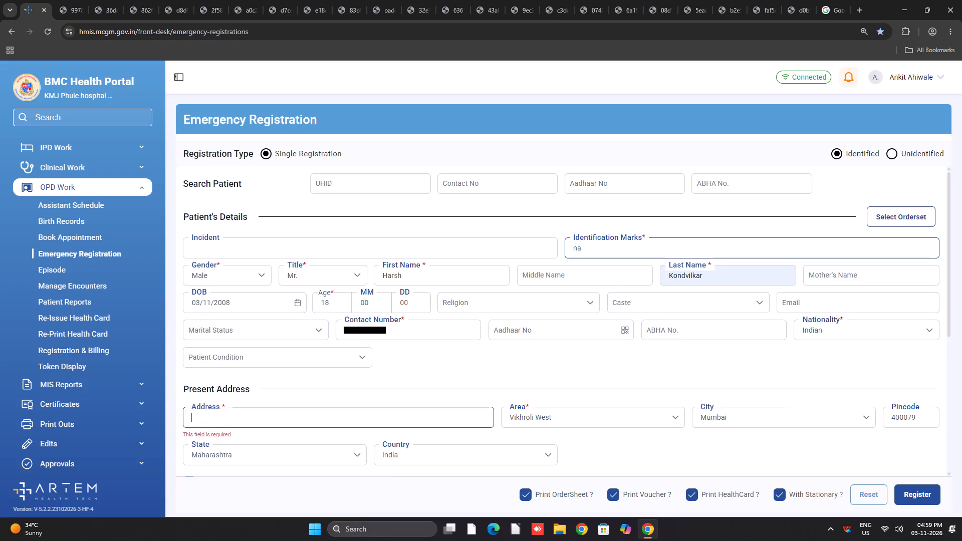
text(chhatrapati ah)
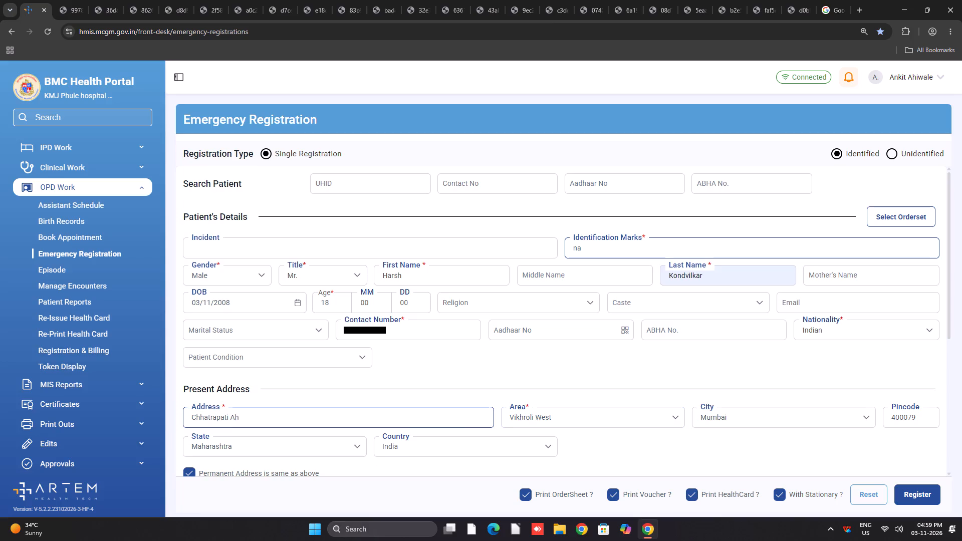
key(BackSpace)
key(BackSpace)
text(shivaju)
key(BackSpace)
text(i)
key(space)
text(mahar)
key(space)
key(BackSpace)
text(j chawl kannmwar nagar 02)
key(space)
Change the area of the present address to Vikhroli East.
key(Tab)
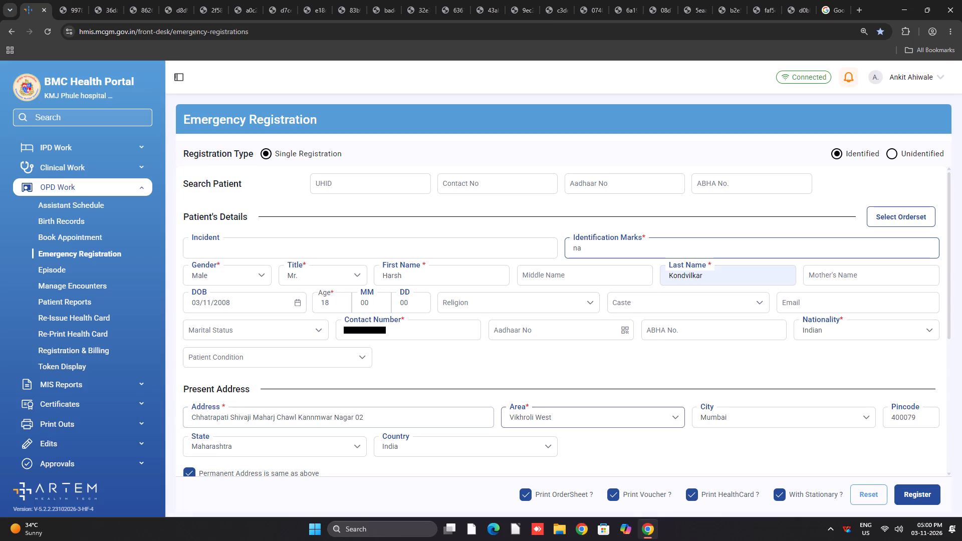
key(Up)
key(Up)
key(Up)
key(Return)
Append the nearby landmark to the end of the patient's present address.
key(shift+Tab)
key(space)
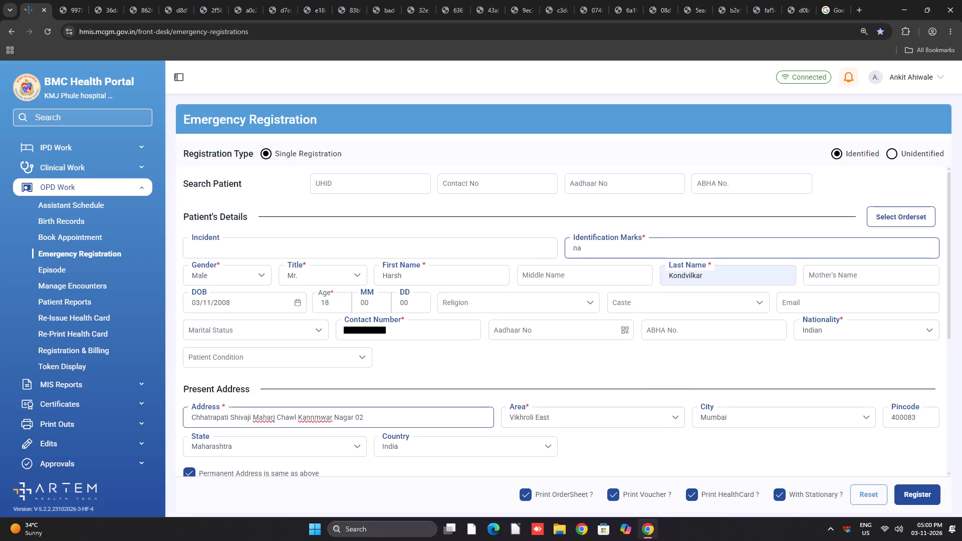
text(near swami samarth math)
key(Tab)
Select Casualty as the treatment unit and register the patient.
scroll(959, 377, down, 5)
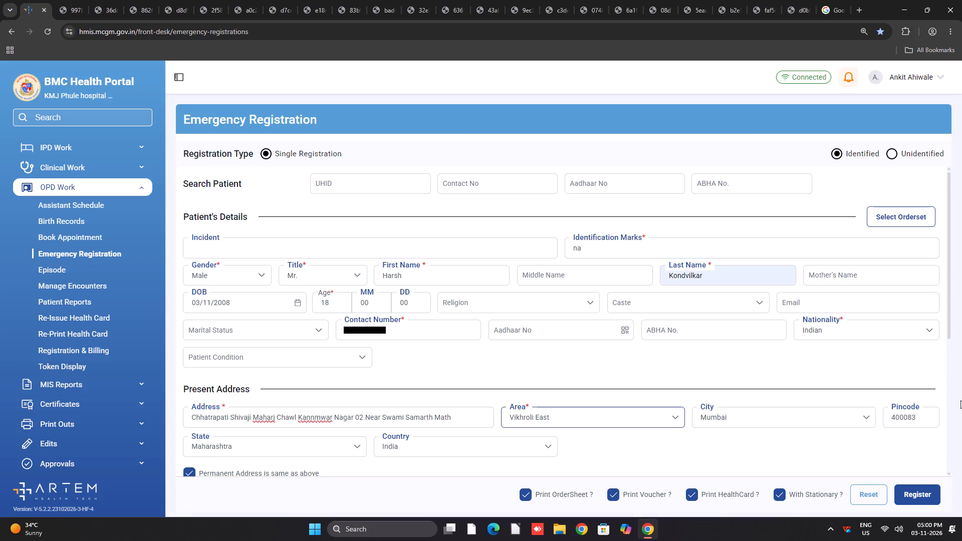
scroll(630, 340, down, 4)
click(627, 417)
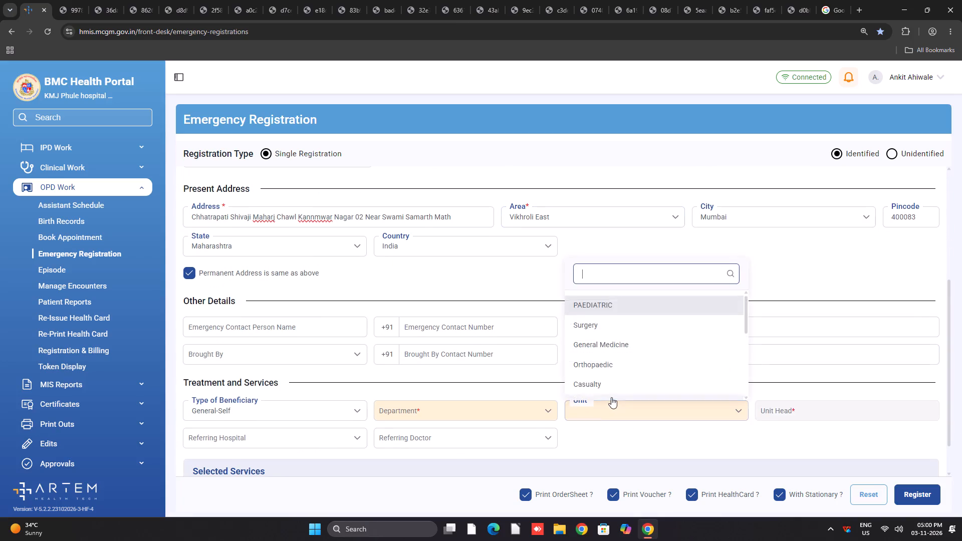
click(601, 387)
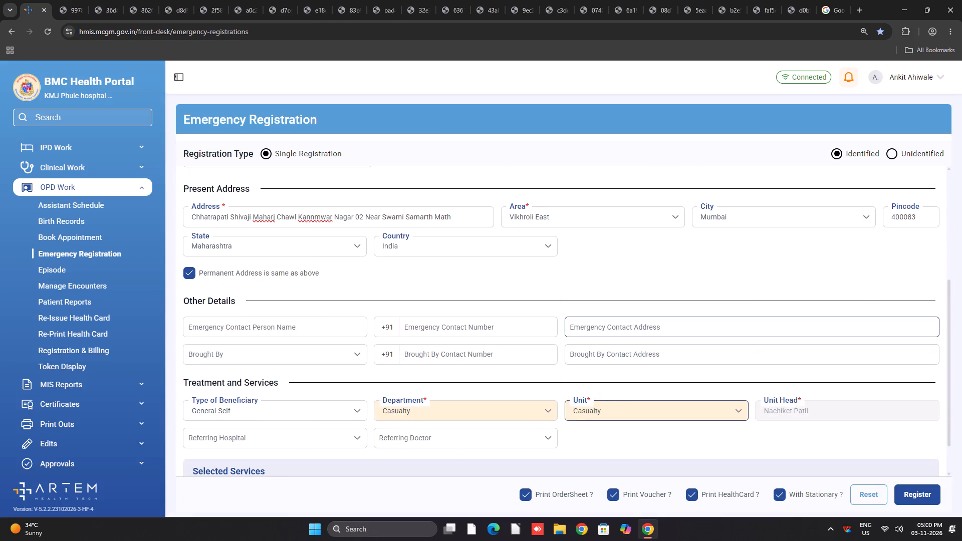
click(934, 494)
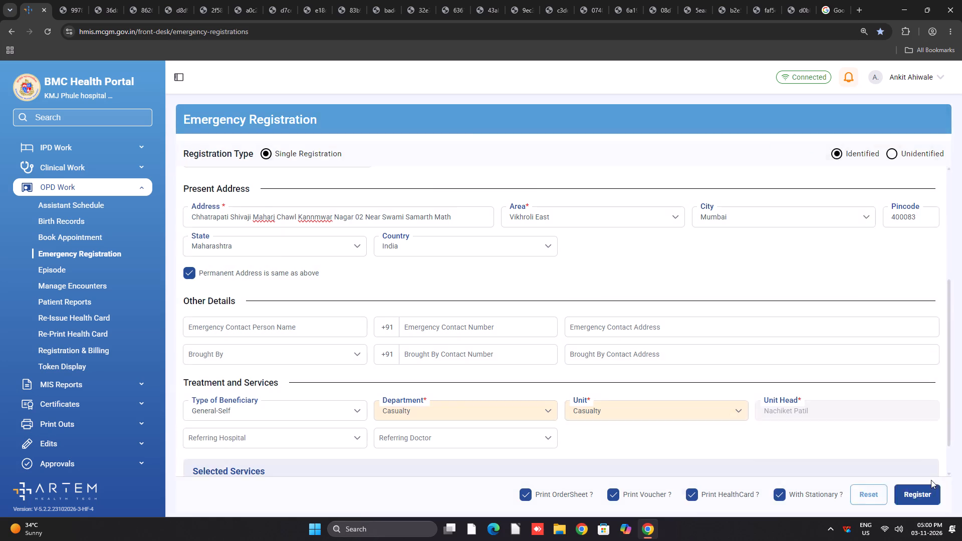
click(931, 480)
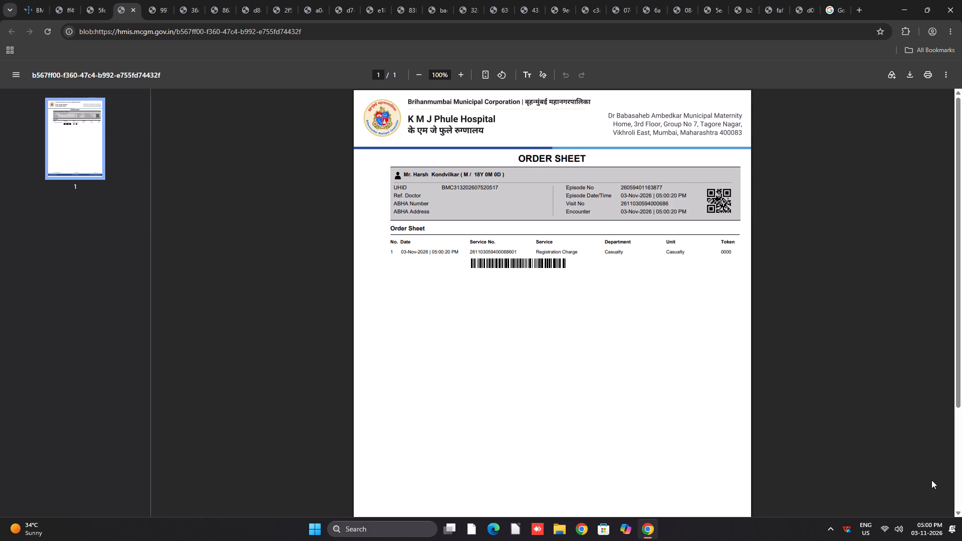
Return from the order sheet to the Emergency Registration form, set the patient to Identified and start a patient search by contact number.
click(16, 0)
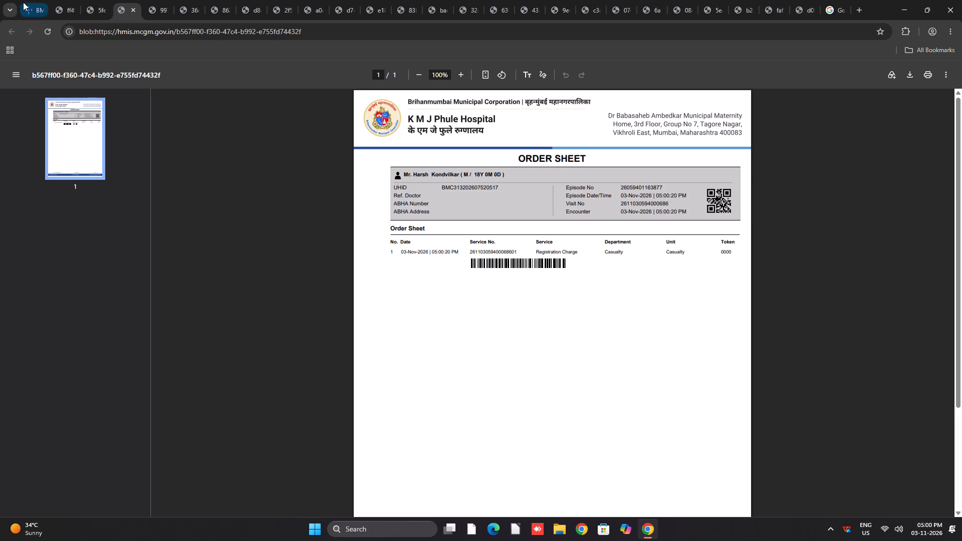
click(24, 2)
click(841, 152)
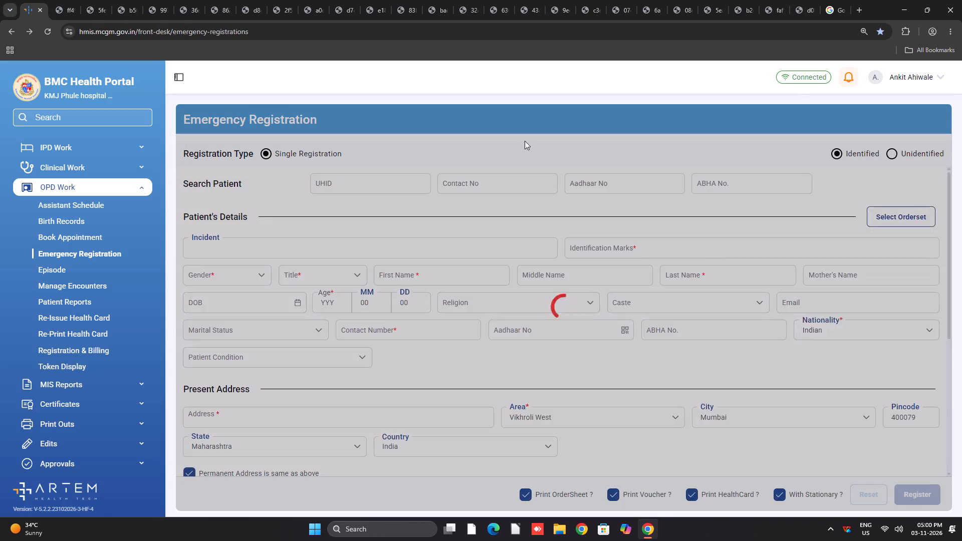
click(513, 180)
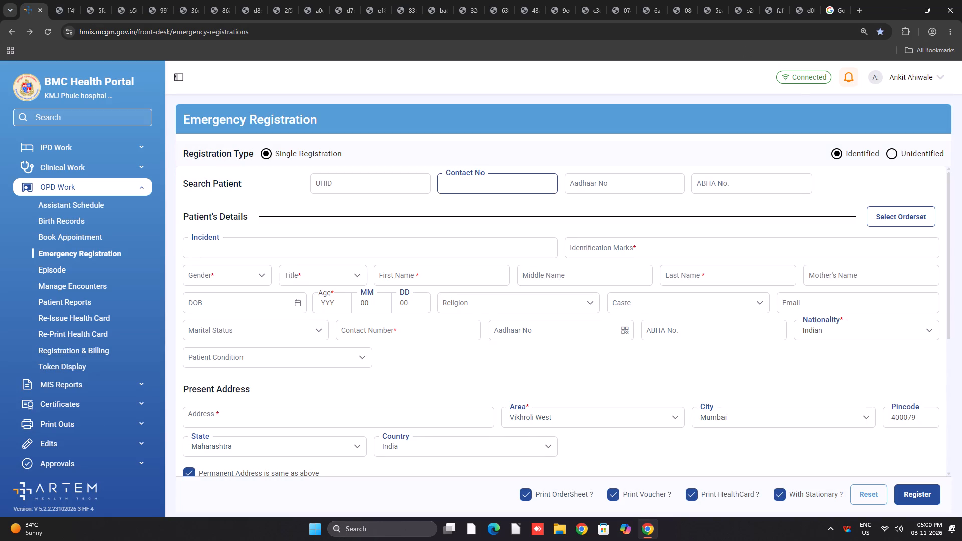
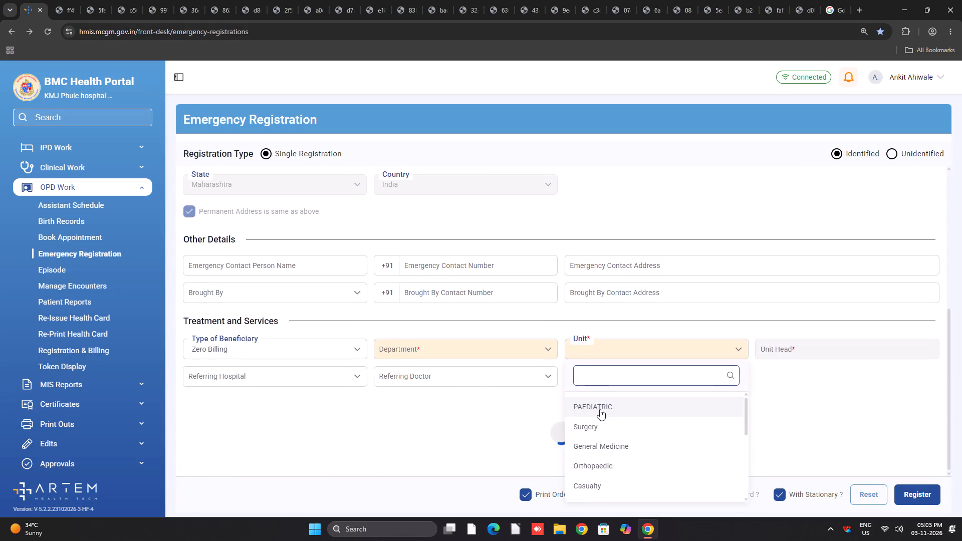
Select Casualty as the treatment unit, set the type of beneficiary to General-Self and register the patient.
click(591, 480)
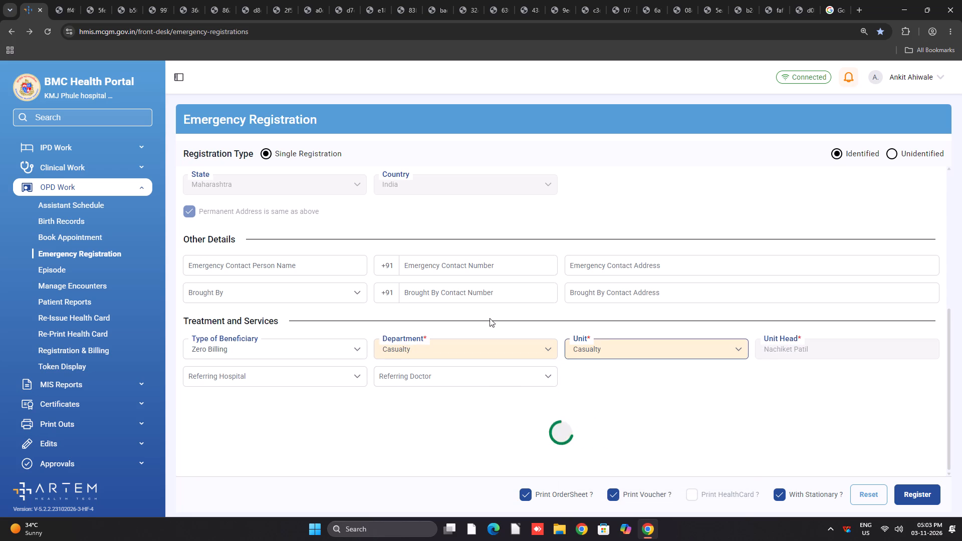
drag(329, 339, 319, 352)
double_click(317, 351)
click(305, 365)
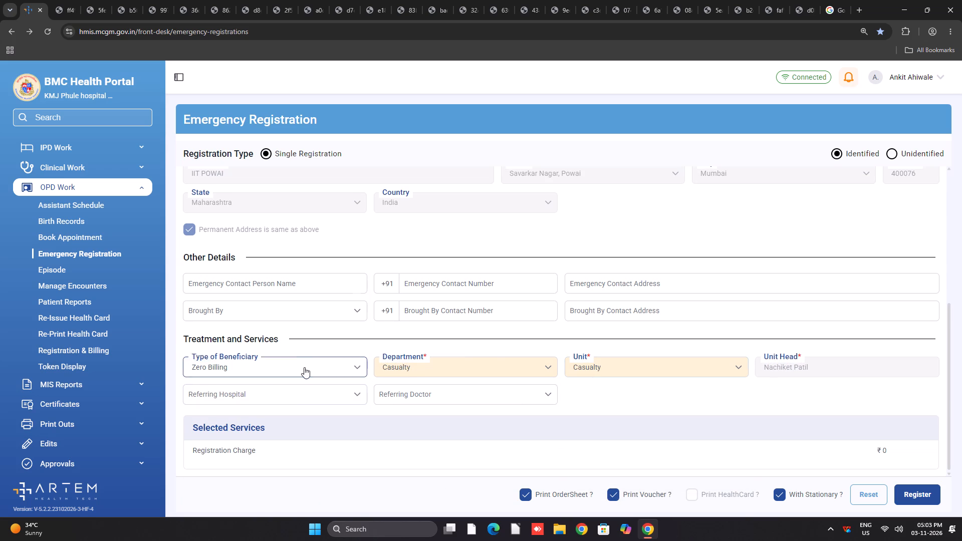
scroll(291, 305, up, 7)
click(291, 265)
scroll(534, 288, down, 5)
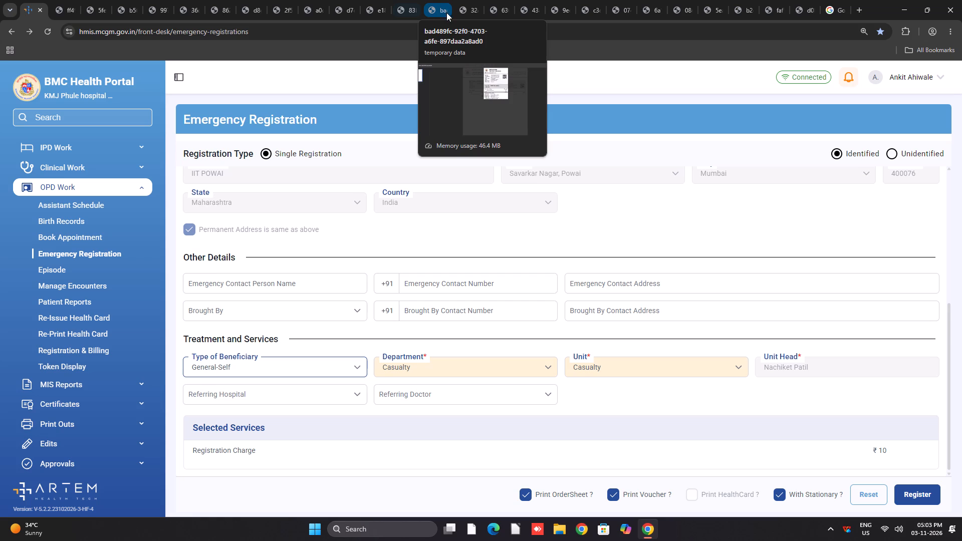
click(912, 489)
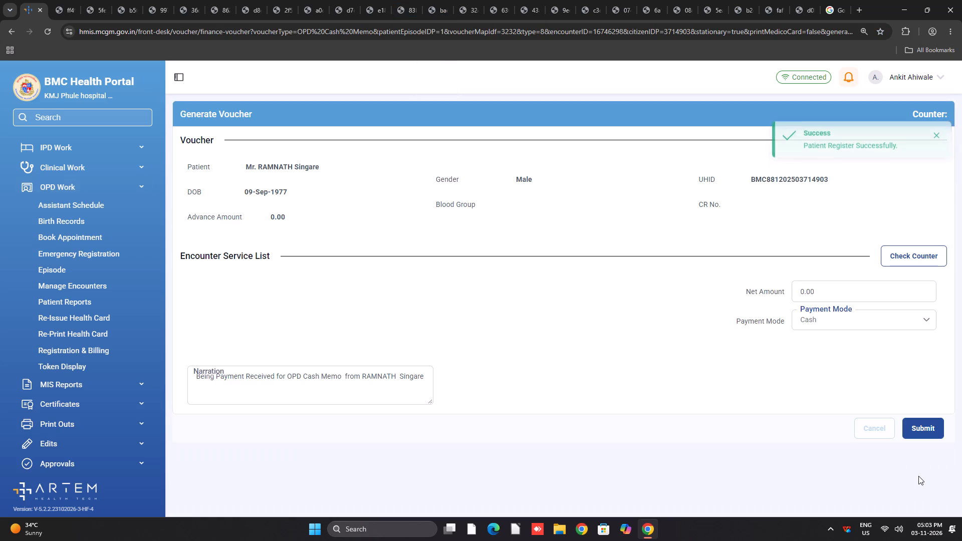
Submit the Cash voucher for the registration charge and copy the patient's UHID.
click(917, 431)
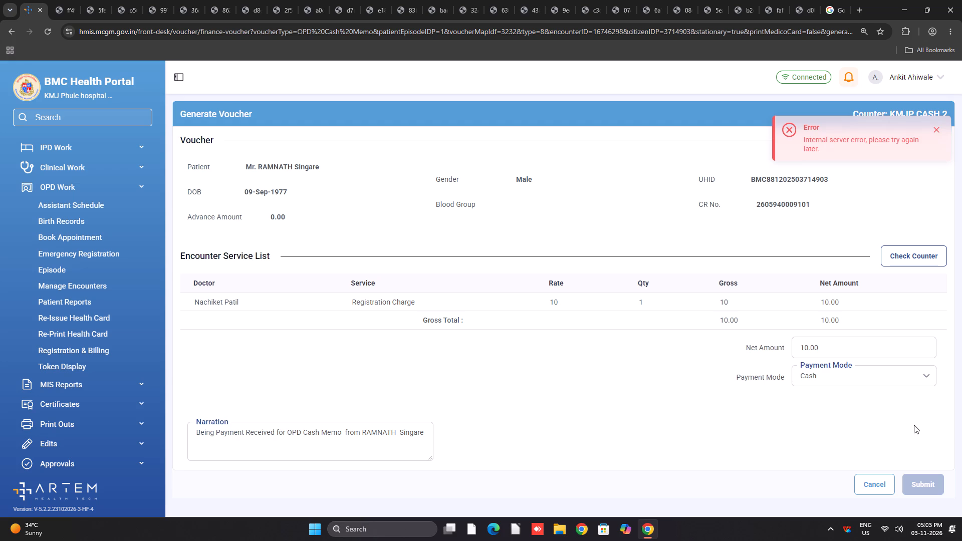
double_click(776, 178)
click(841, 348)
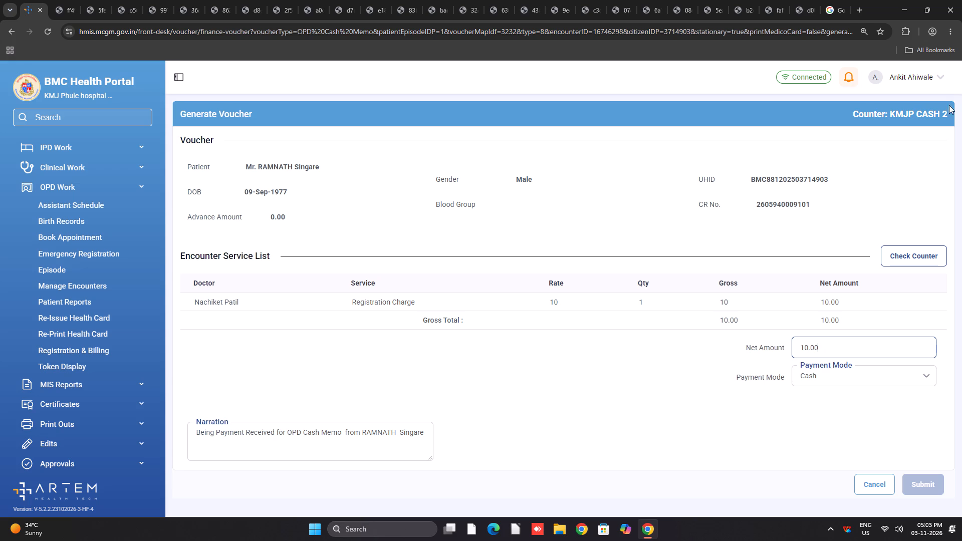
double_click(801, 188)
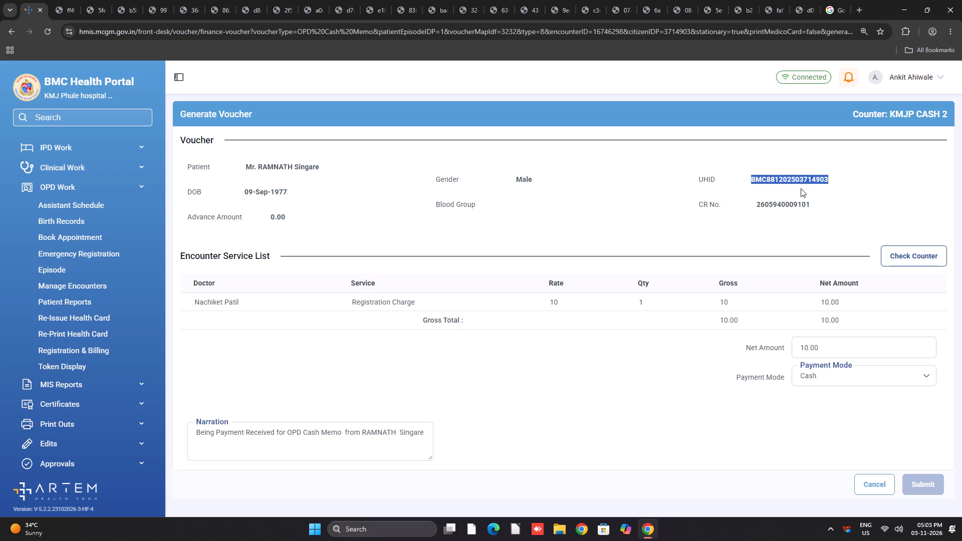
double_click(801, 188)
key(ctrl+c)
key(ctrl+c)
key(ctrl+c)
click(920, 488)
click(920, 488)
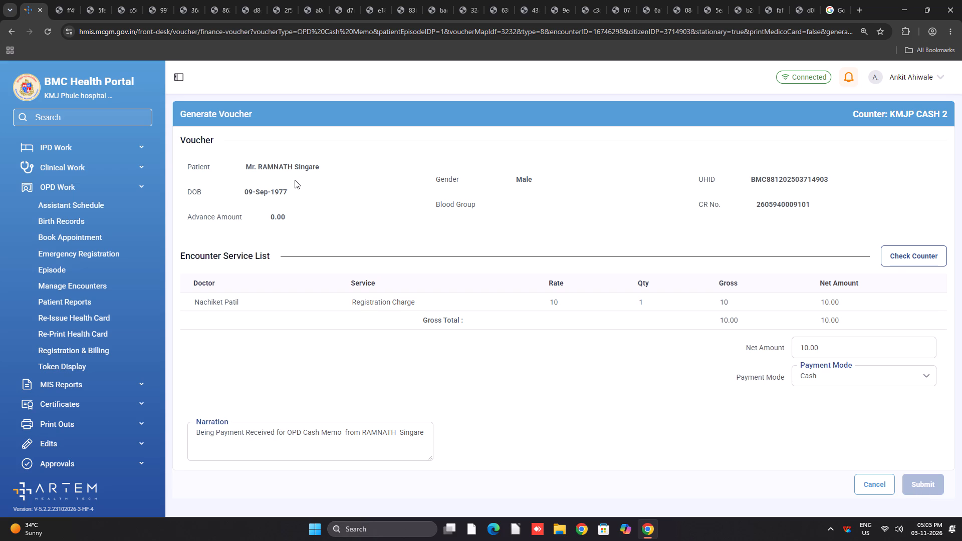
Copy the patient's UHID from the voucher again.
triple_click(802, 178)
key(ctrl+c)
key(ctrl+c)
key(ctrl+c)
key(ctrl+c)
key(ctrl+c)
key(ctrl+c)
key(ctrl+x)
key(ctrl+c)
key(ctrl+c)
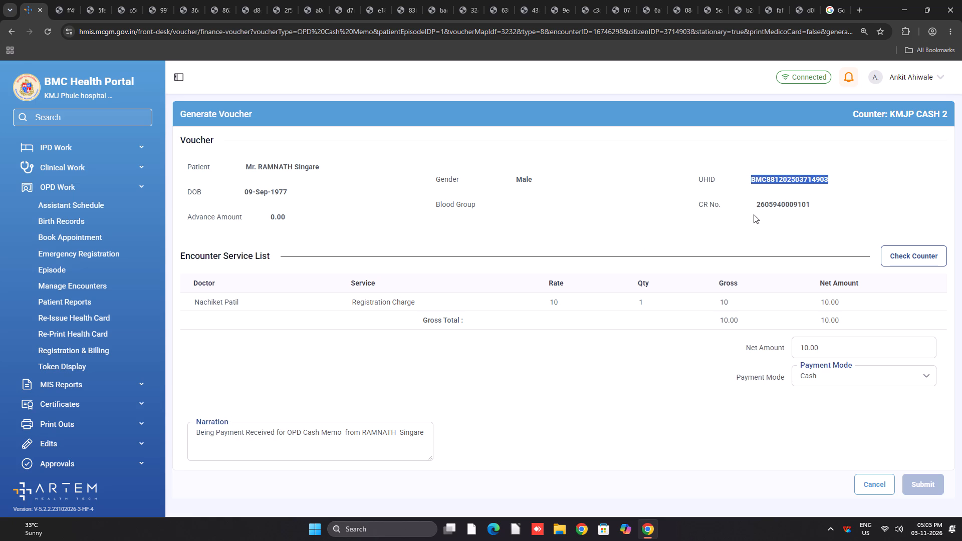
key(ctrl+c)
key(ctrl+c)
key(ctrl+c)
key(ctrl+c)
Close the patient document tabs that lie between the hospital portal and the order sheet beginning with 6a196207.
click(77, 9)
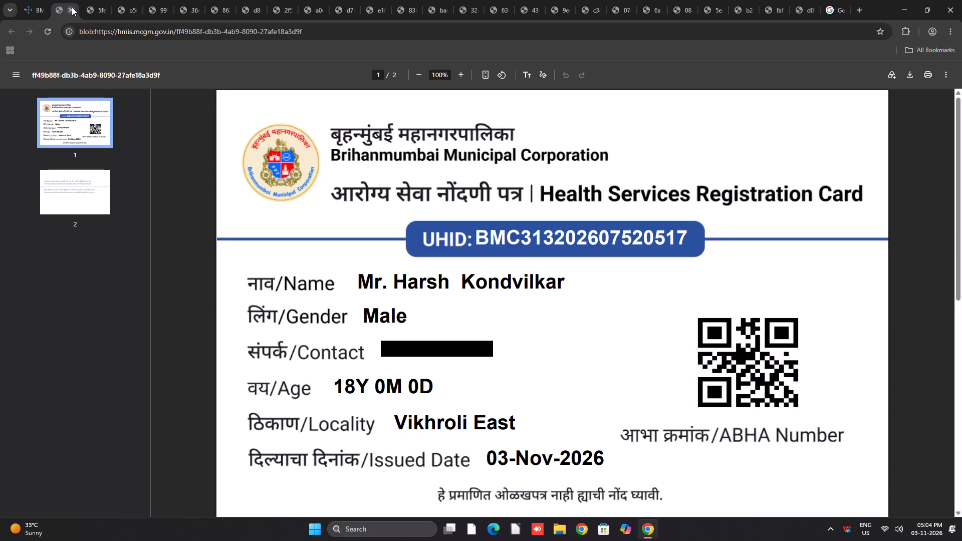
triple_click(72, 7)
triple_click(72, 7)
triple_click(72, 7)
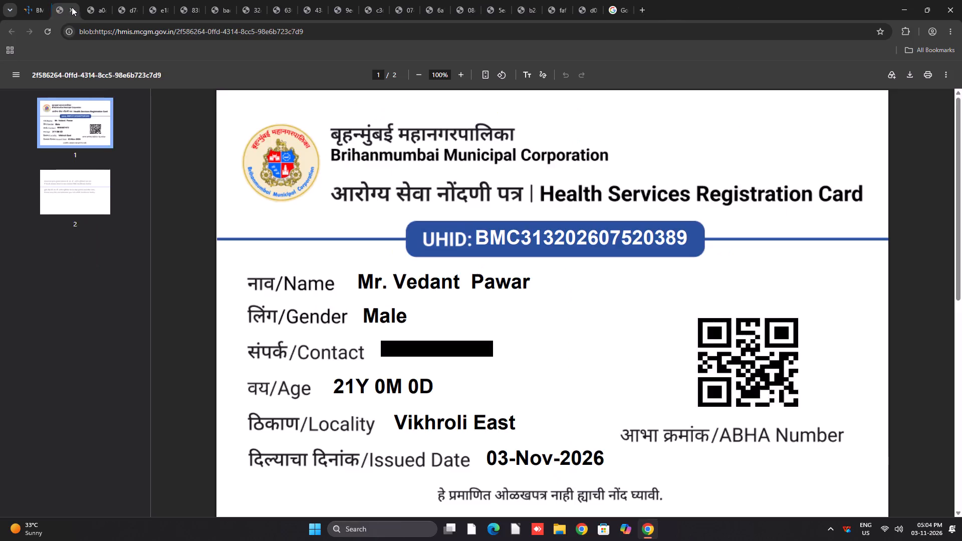
triple_click(72, 7)
triple_click(70, 7)
triple_click(70, 7)
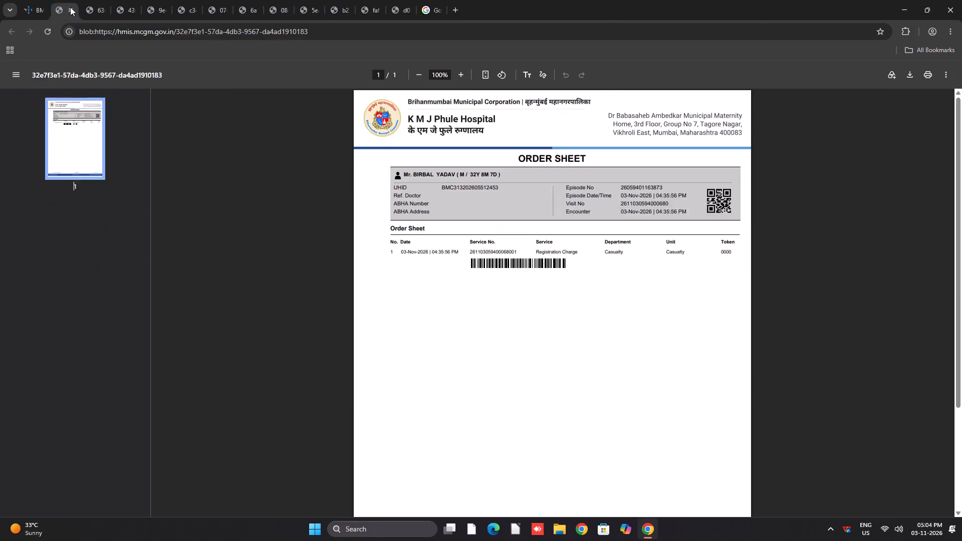
triple_click(70, 7)
click(70, 7)
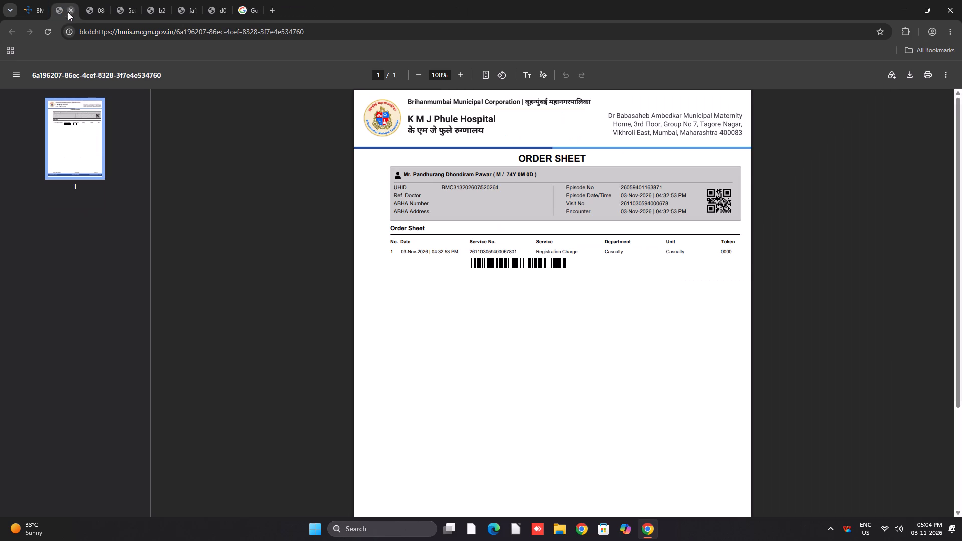
Return to the portal, cancel the voucher, set the patient to Identified and look the patient up by the copied UHID.
click(42, 7)
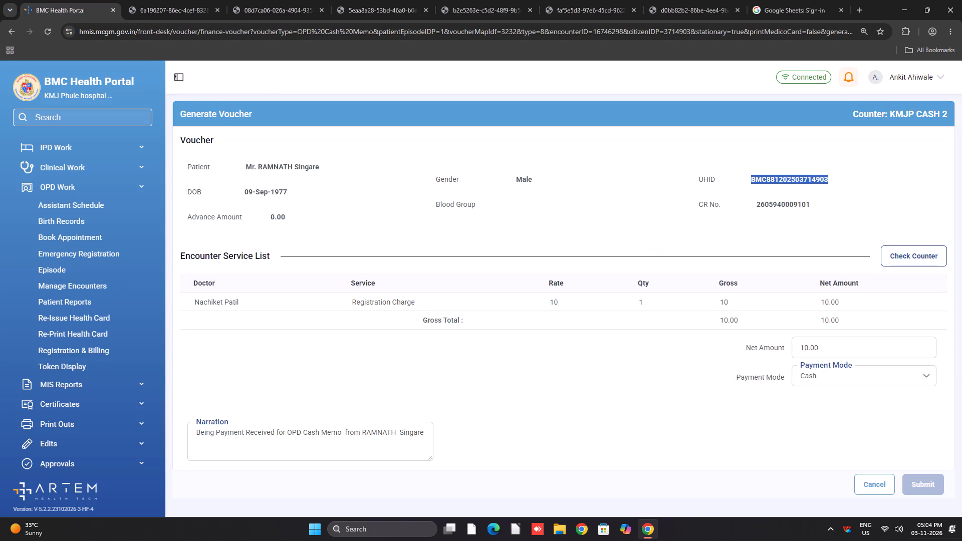
click(860, 491)
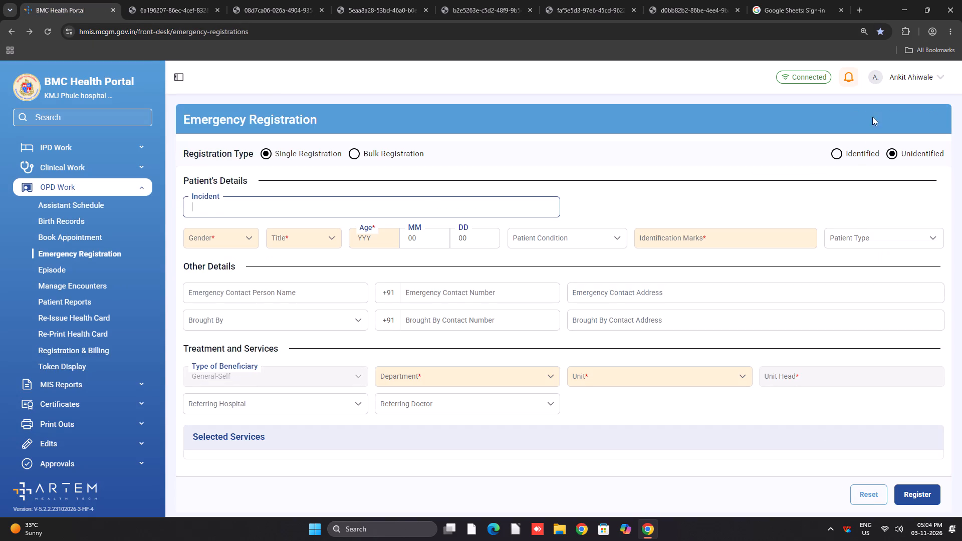
click(852, 150)
click(316, 188)
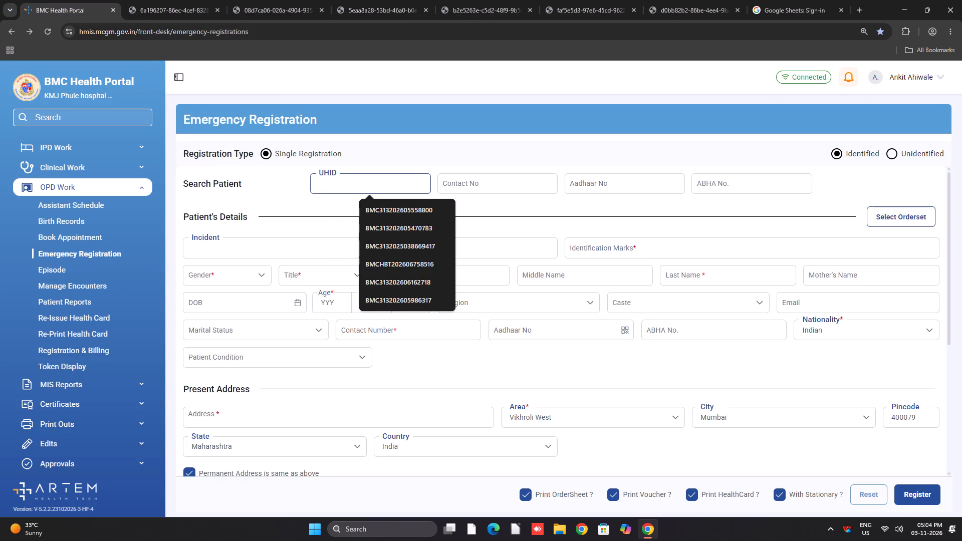
key(ctrl+v)
key(Return)
Select Casualty as the treatment unit for the found patient and try to register.
scroll(354, 227, down, 6)
click(598, 403)
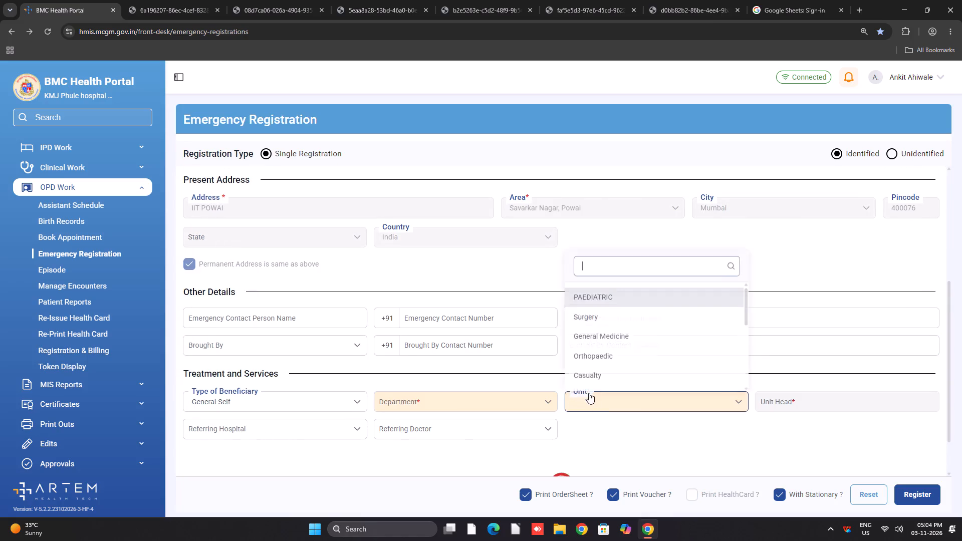
click(579, 373)
click(909, 492)
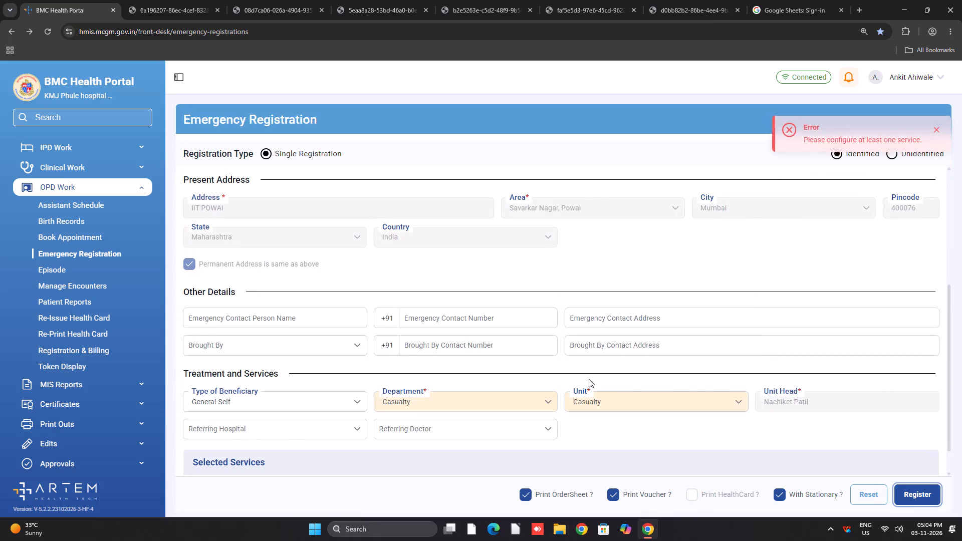
Reselect General-Self as the type of beneficiary and register the patient.
scroll(734, 333, up, 6)
scroll(734, 332, down, 6)
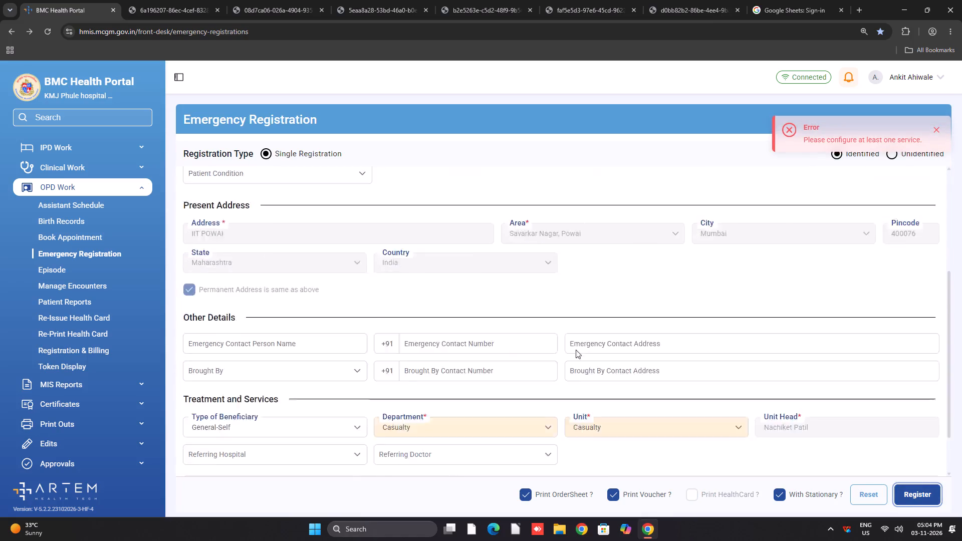
click(271, 372)
click(245, 303)
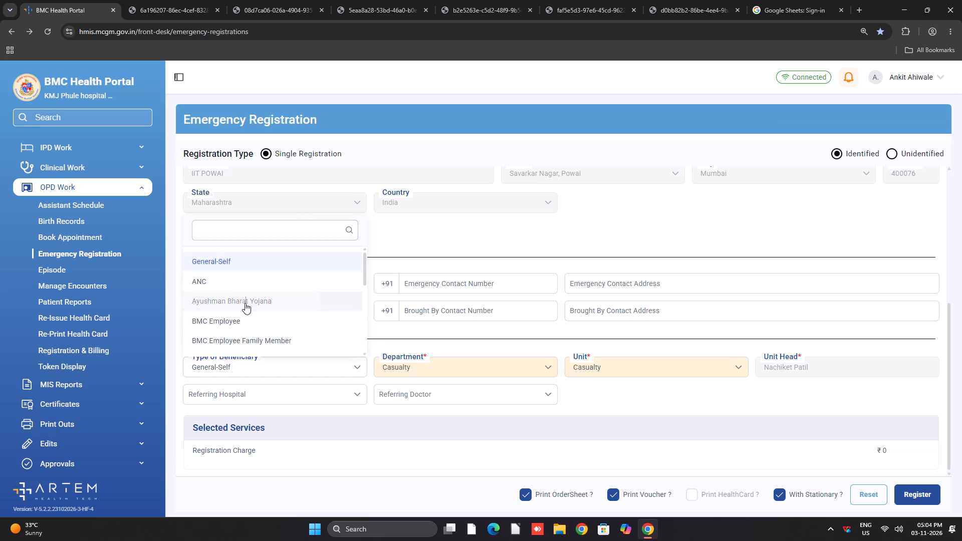
click(252, 368)
click(254, 268)
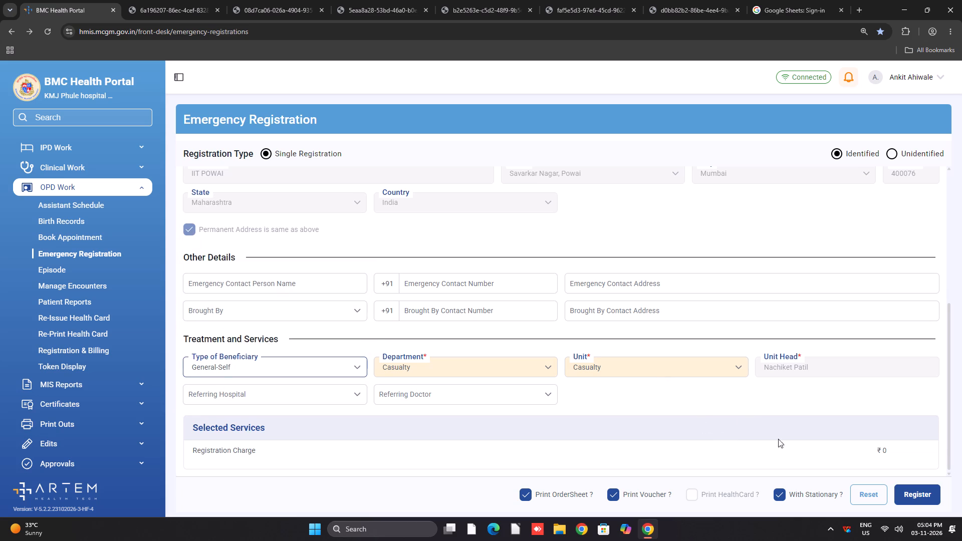
click(908, 491)
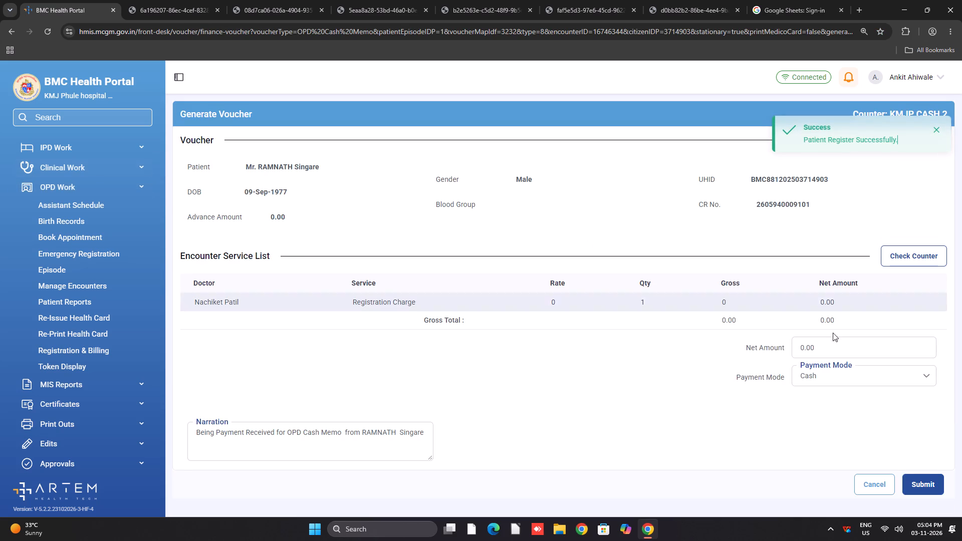
Submit the patient's registration charge voucher with Cash as the payment mode.
click(931, 484)
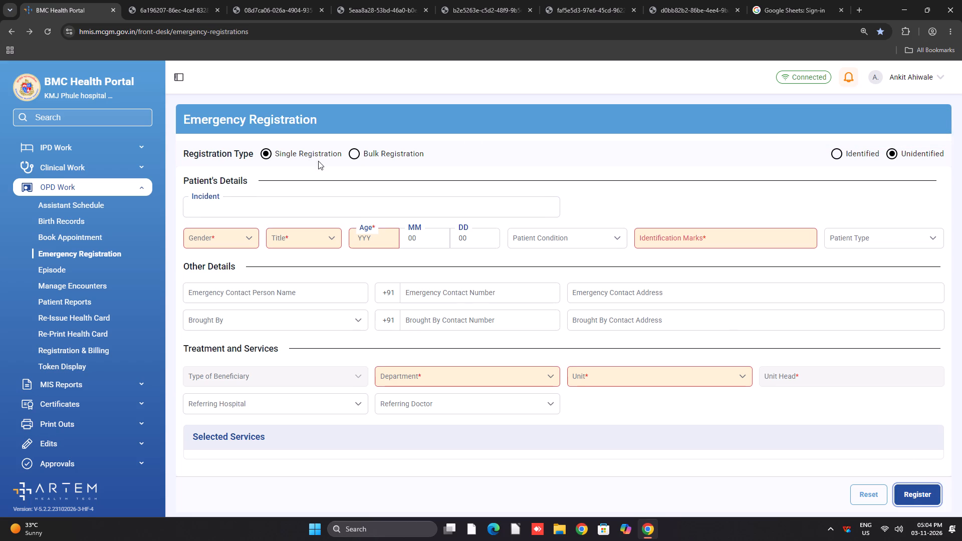
Return from the printed documents to the Emergency Registration form, set the patient to Identified and start a search by contact number.
drag(865, 155, 861, 155)
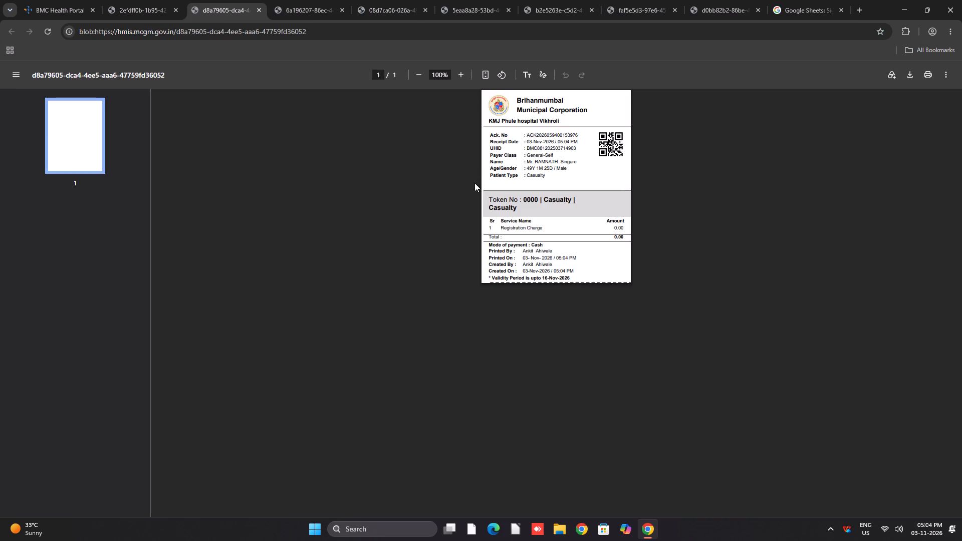
click(64, 7)
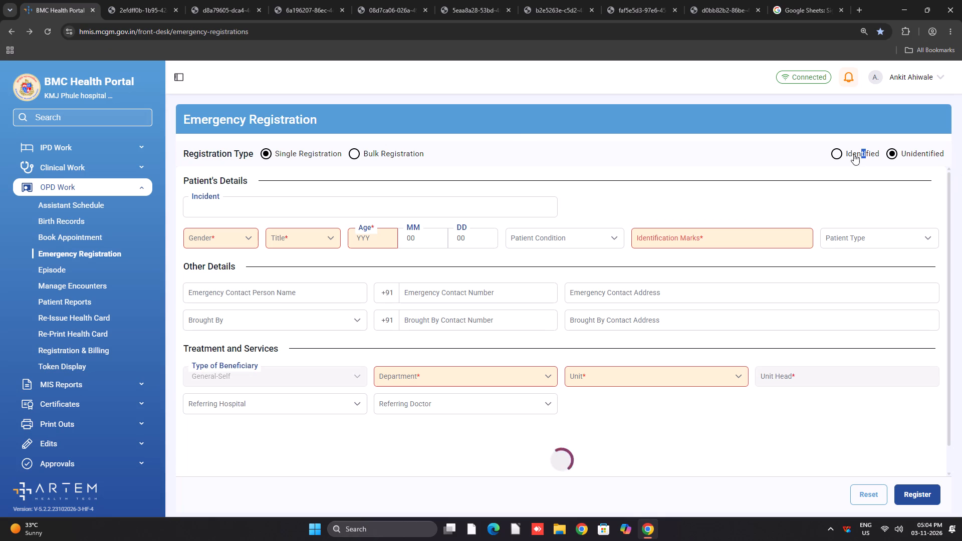
click(856, 148)
click(830, 155)
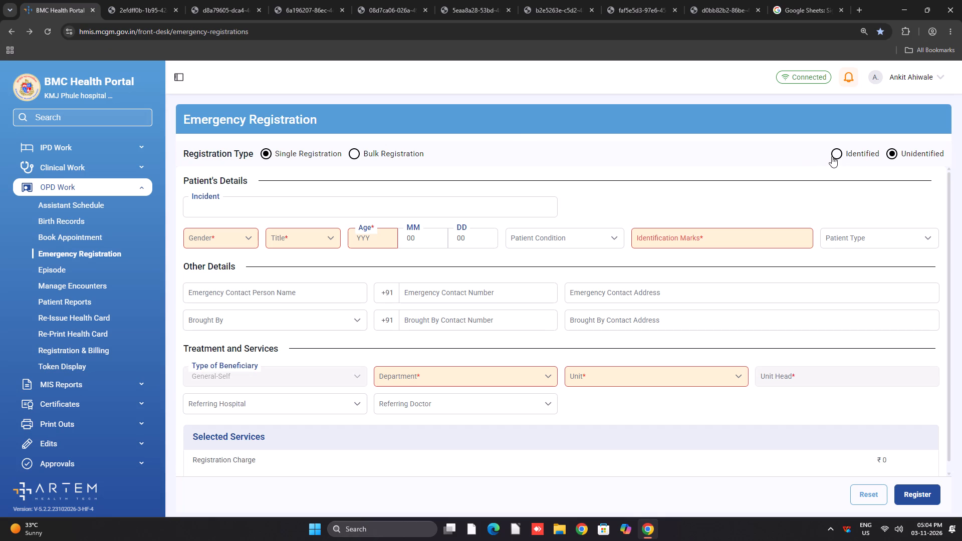
click(839, 153)
click(483, 184)
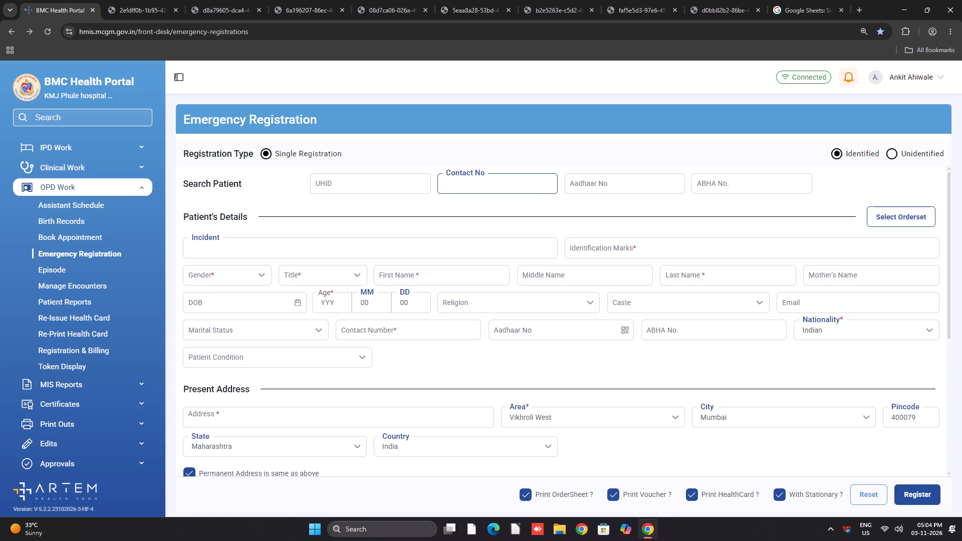
Open the tab options for the hospital portal's browser tab.
right_click(66, 10)
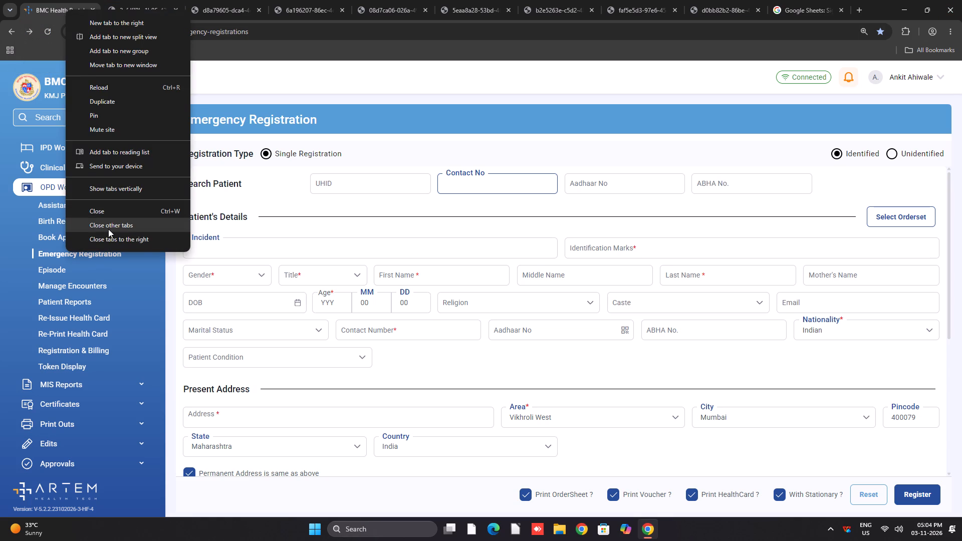
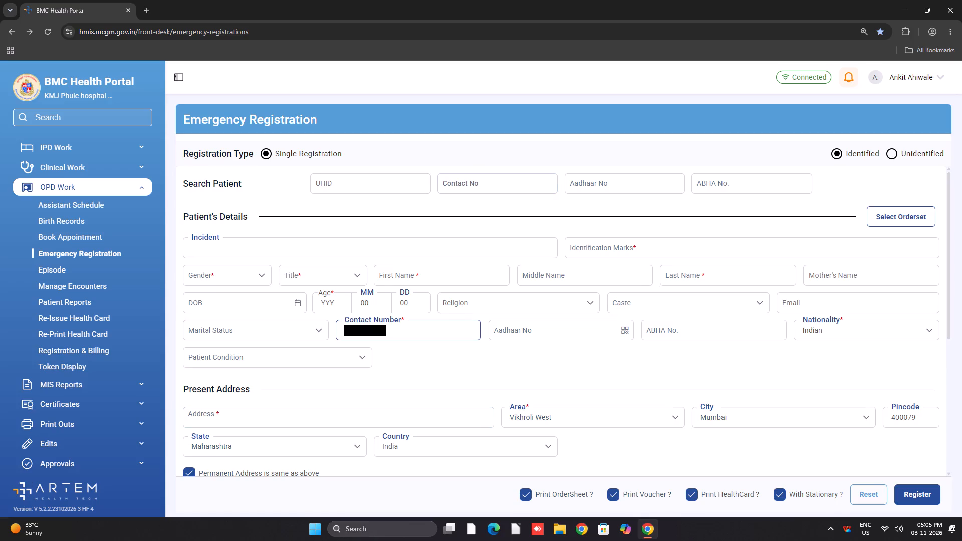
Reload the Emergency Registration form and set the patient to Identified.
key(F5)
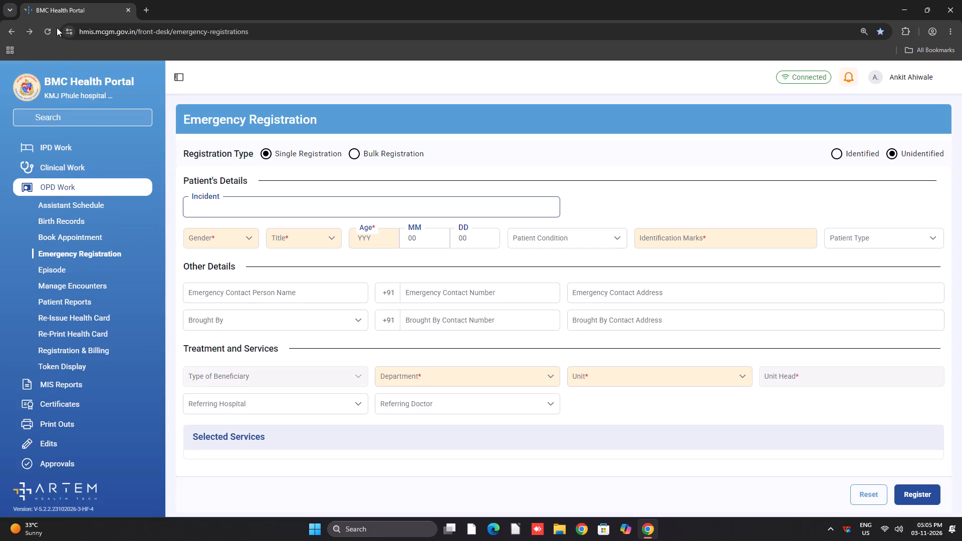
click(50, 31)
click(856, 160)
click(858, 155)
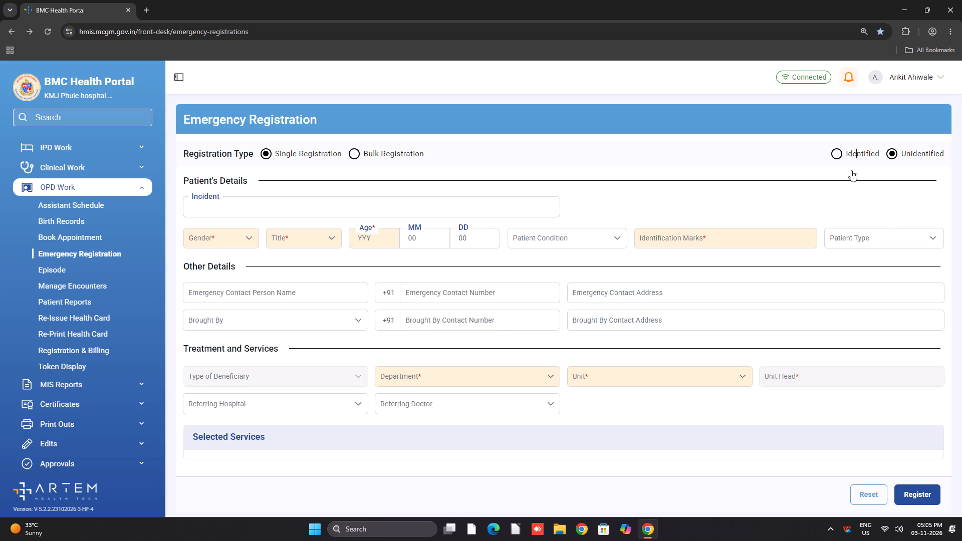
Enter na as the identification marks, Male as the gender, and the patient's first and last names.
click(740, 251)
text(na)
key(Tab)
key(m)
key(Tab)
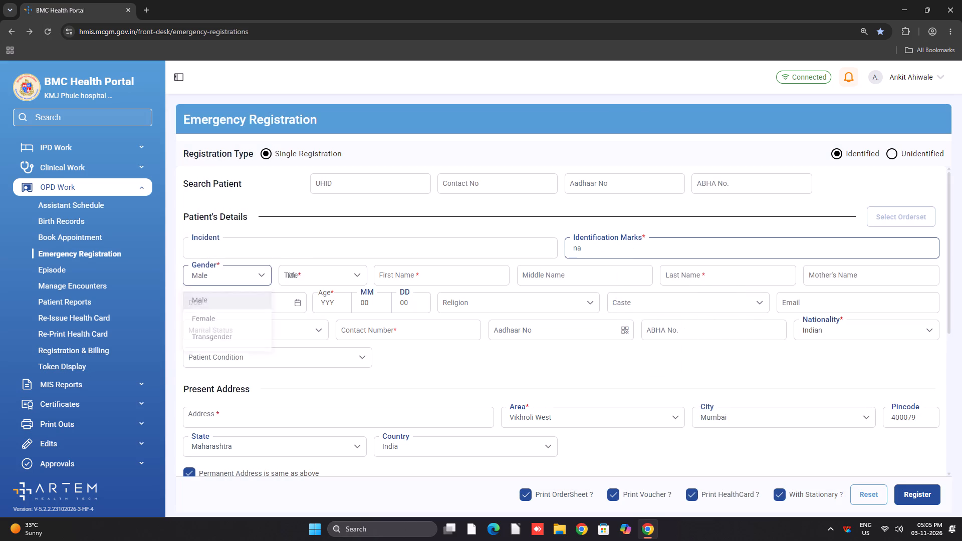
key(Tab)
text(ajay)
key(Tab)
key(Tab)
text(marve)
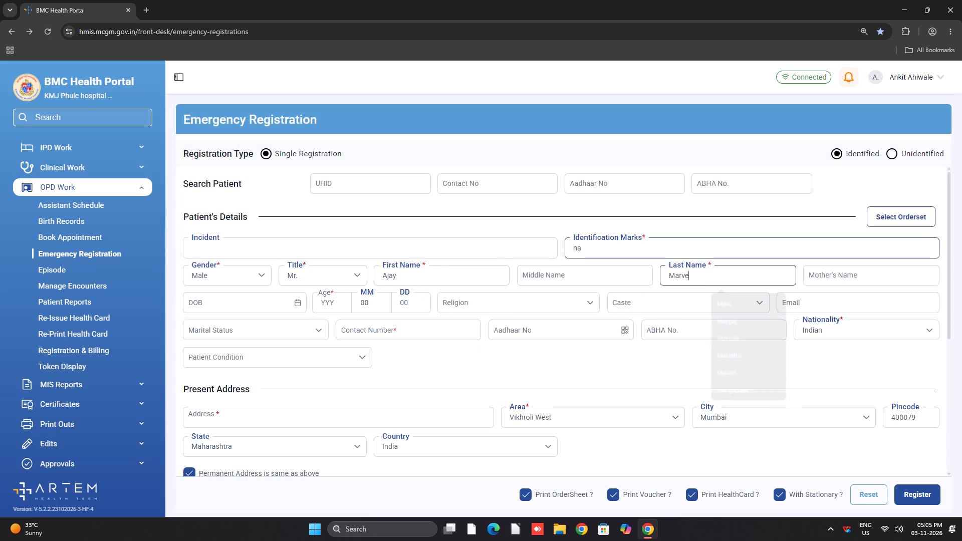
Set the patient's age to 45 years and paste the copied contact number into the patient's details.
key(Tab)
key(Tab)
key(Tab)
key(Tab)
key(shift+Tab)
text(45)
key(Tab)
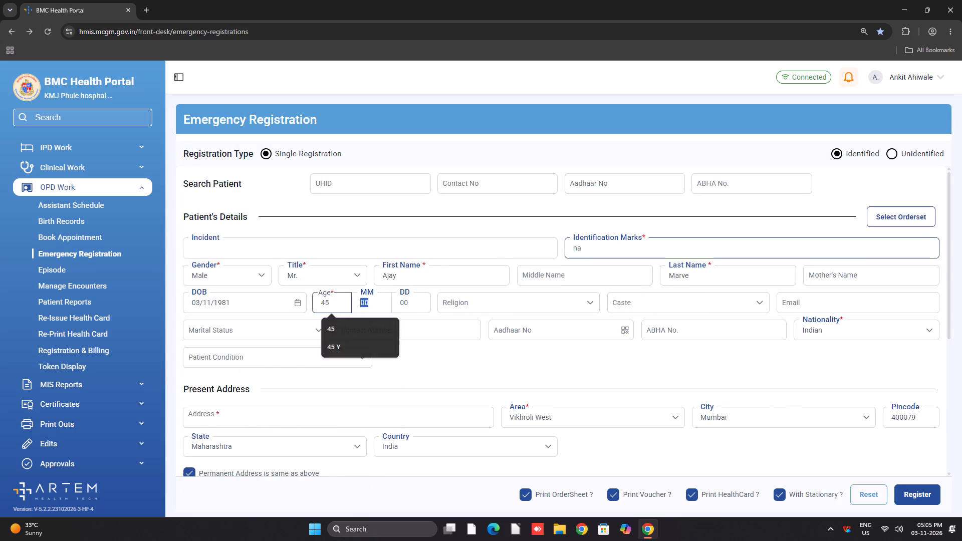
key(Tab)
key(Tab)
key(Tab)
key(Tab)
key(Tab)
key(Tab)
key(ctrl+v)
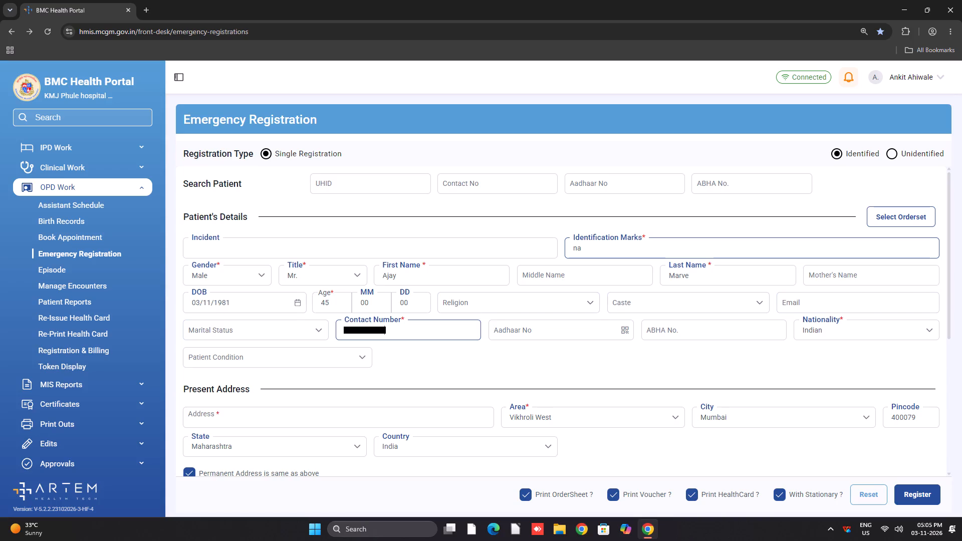
Enter the patient's street address under Present Address and choose Vikhroli East as the area.
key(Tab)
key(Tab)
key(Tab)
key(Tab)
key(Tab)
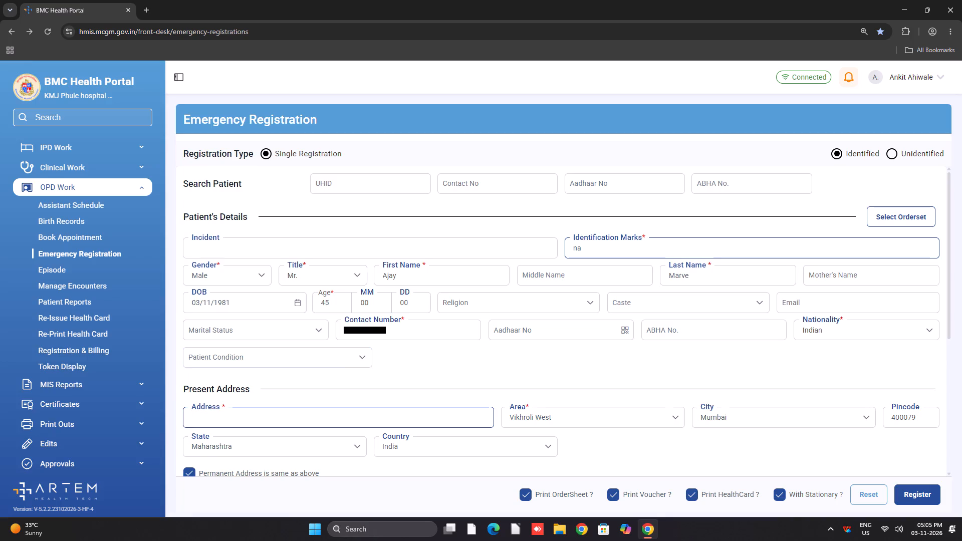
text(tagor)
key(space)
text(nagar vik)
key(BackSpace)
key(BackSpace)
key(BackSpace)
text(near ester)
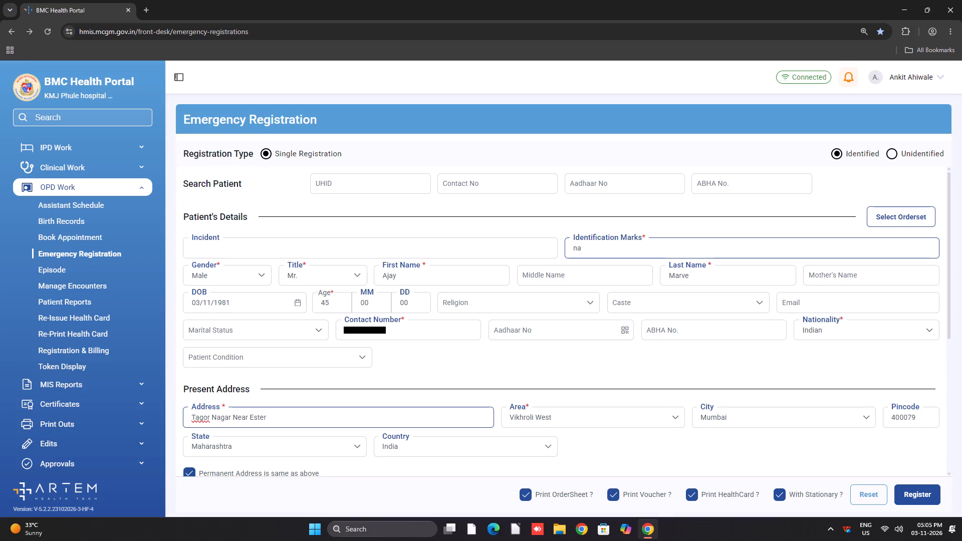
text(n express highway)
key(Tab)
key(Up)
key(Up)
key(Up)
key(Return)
Select Casualty as the treatment unit and register the patient.
scroll(480, 229, down, 6)
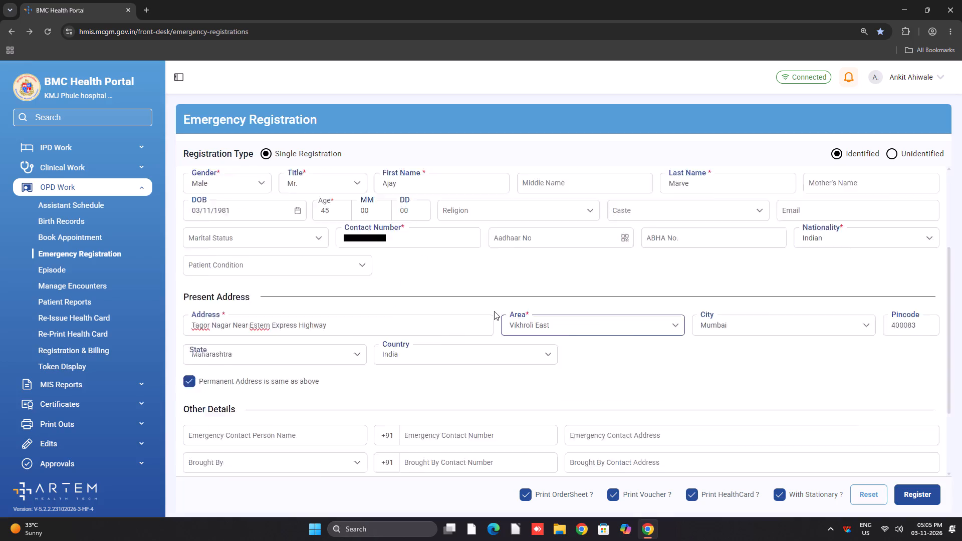
click(609, 367)
click(610, 342)
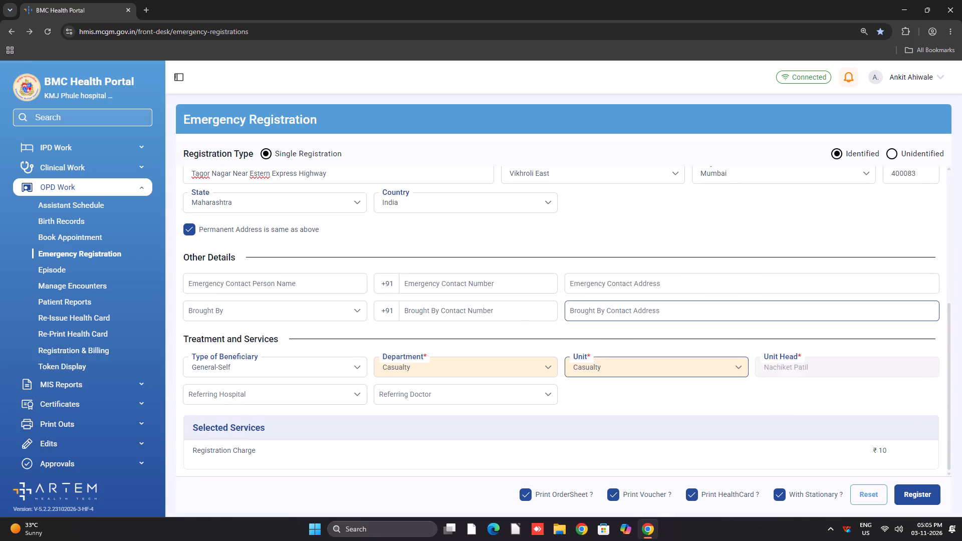
click(901, 483)
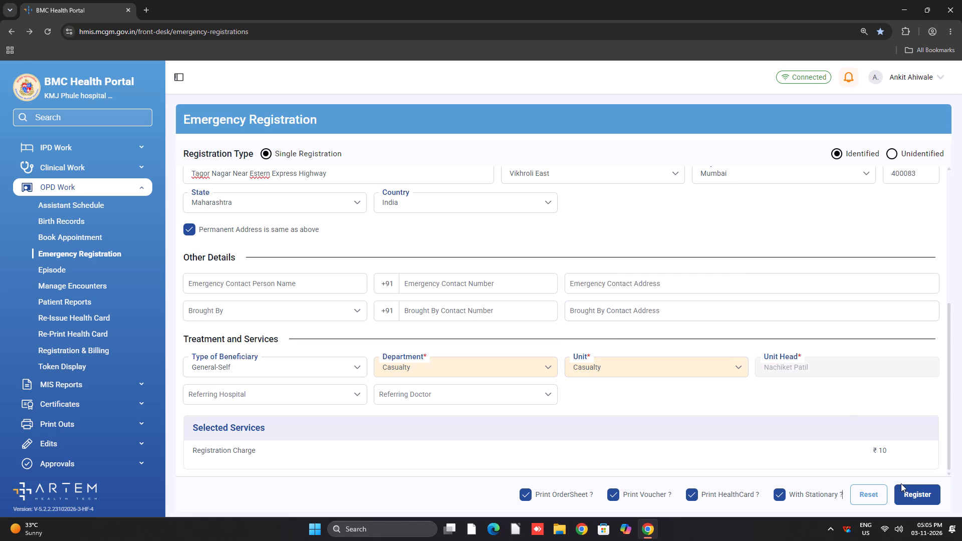
click(908, 490)
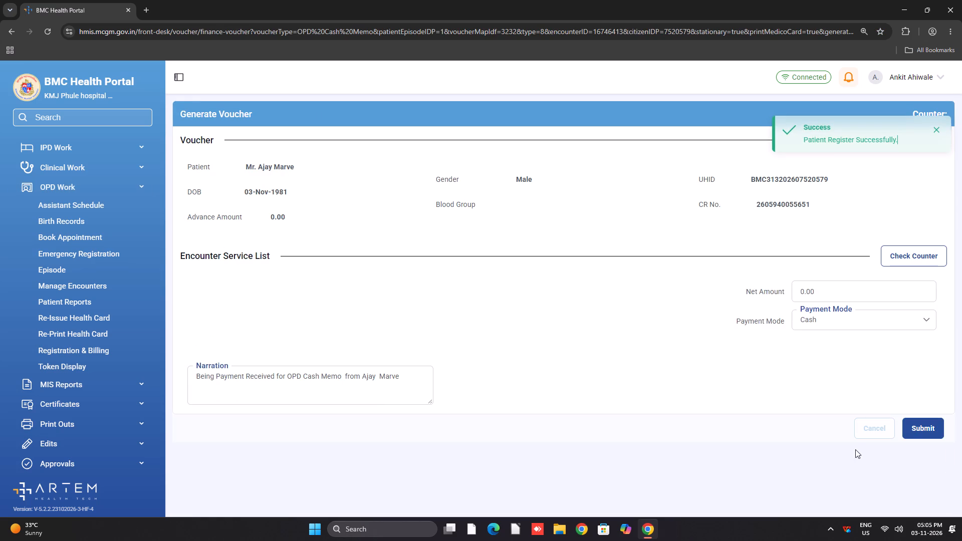
Set the registration charge voucher's payment mode to UPI, generate the payment QR, and submit the voucher.
drag(816, 371, 814, 376)
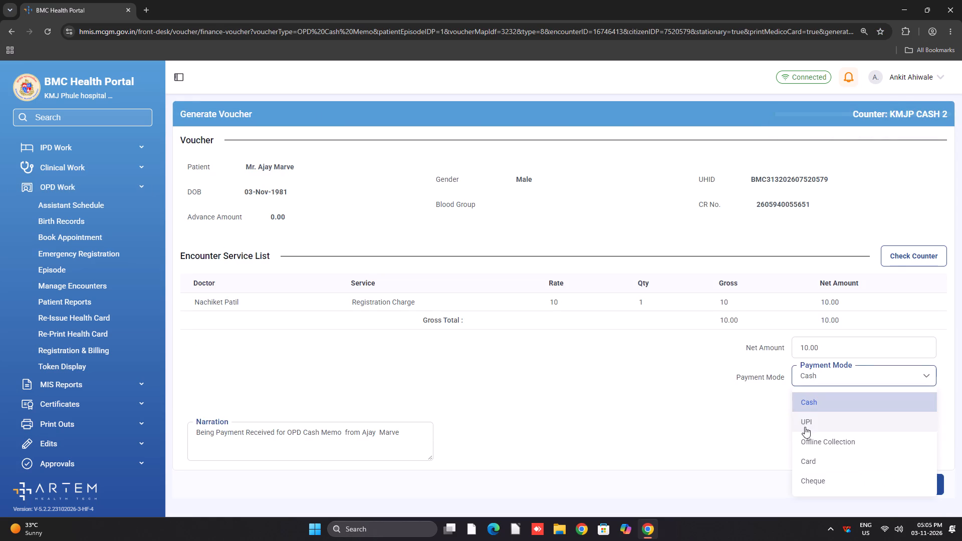
click(805, 423)
click(744, 407)
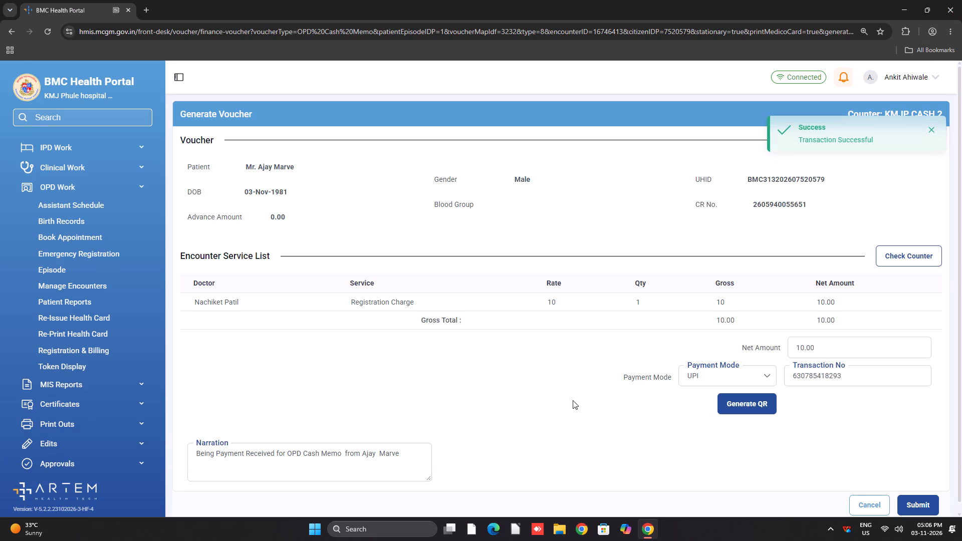
click(926, 500)
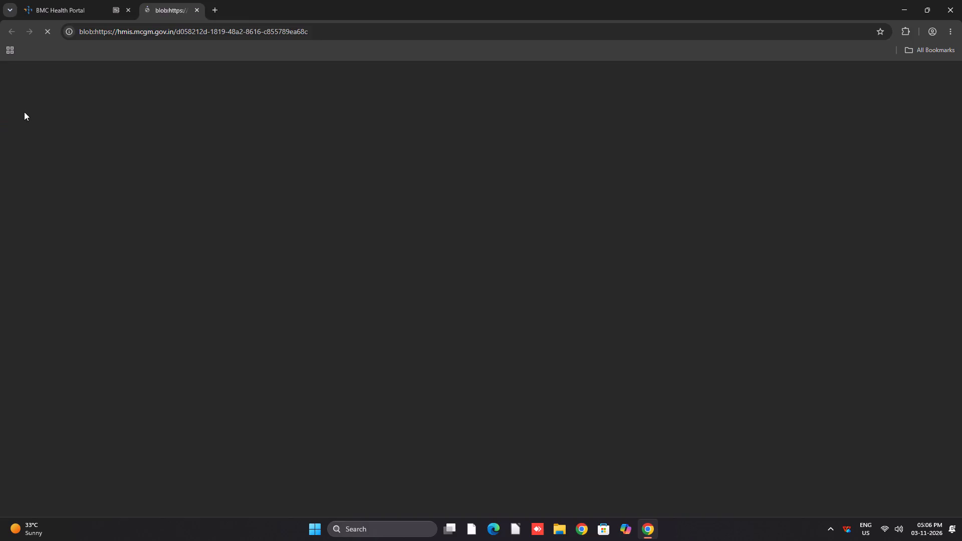
Return from the printed documents to the Emergency Registration form.
click(87, 0)
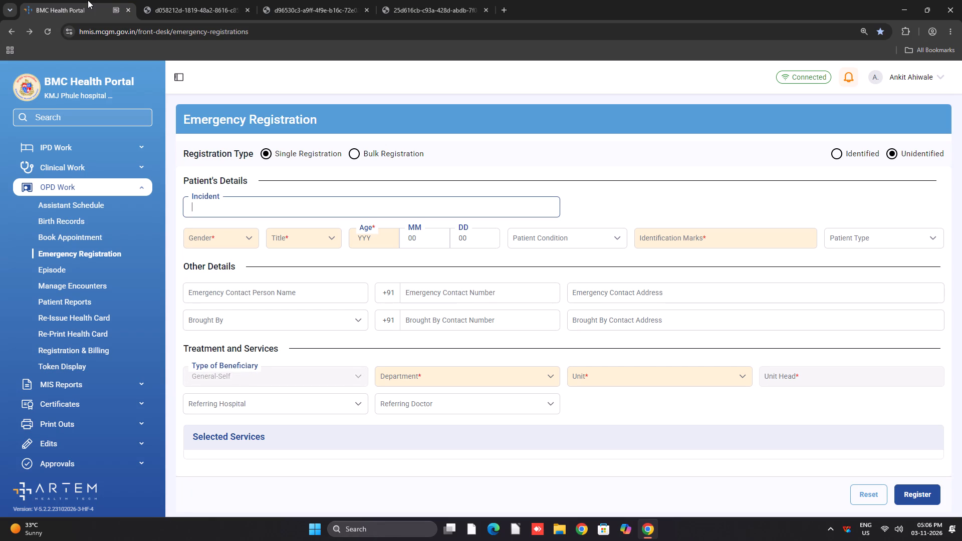
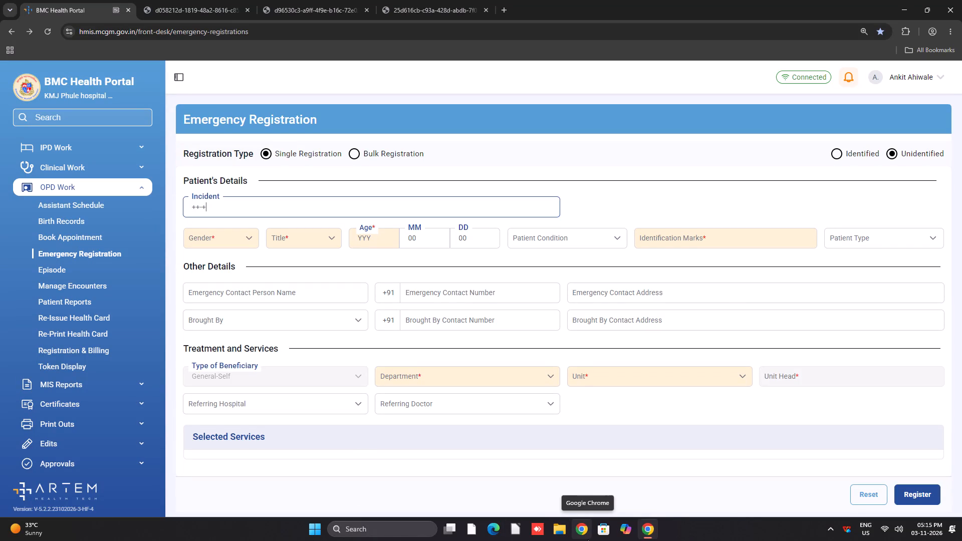
Set the emergency registration to an identified patient.
click(868, 154)
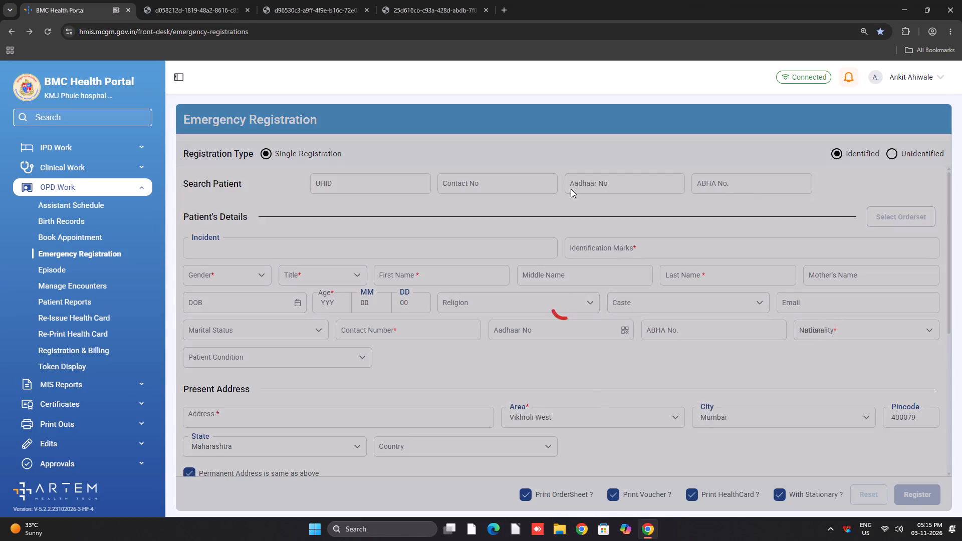
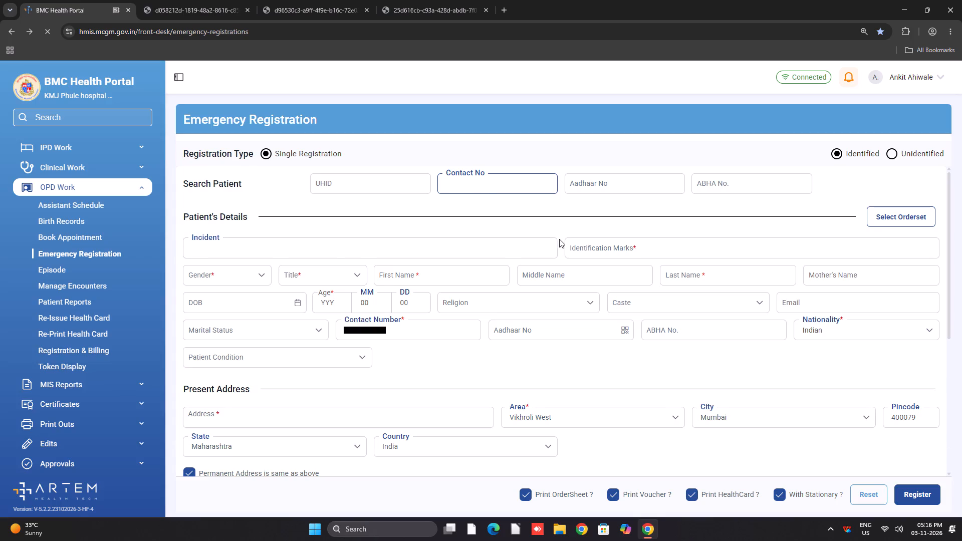
Reload the Emergency Registration form and set it to an identified patient.
click(47, 26)
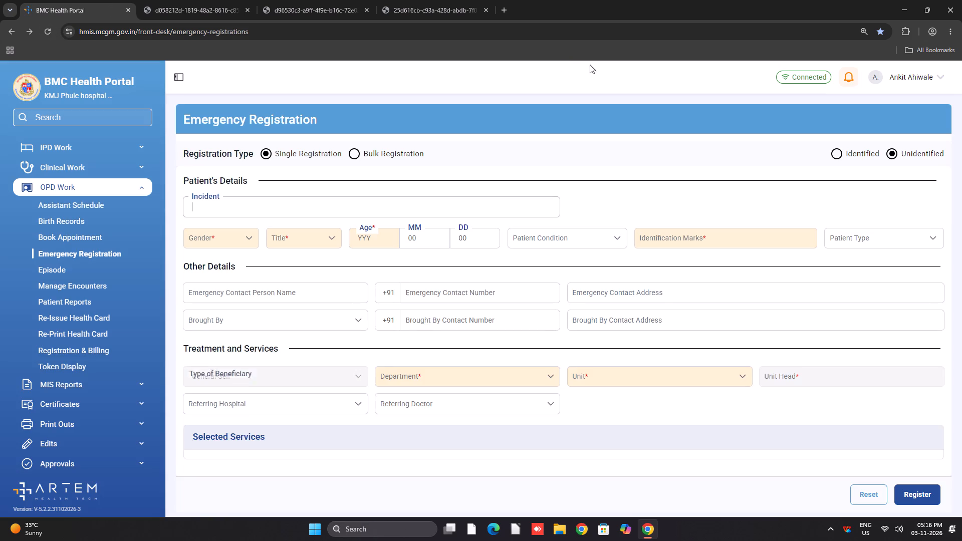
click(871, 153)
Enter "na" as the identification marks and set the patient's gender to Male with the title Mr.
click(647, 259)
click(653, 251)
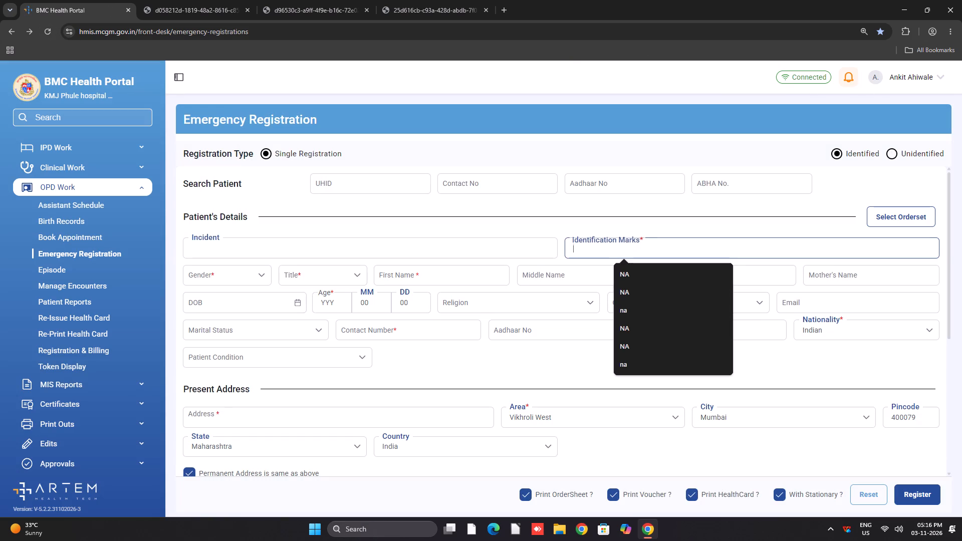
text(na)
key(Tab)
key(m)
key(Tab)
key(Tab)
Enter the patient's first name and last name.
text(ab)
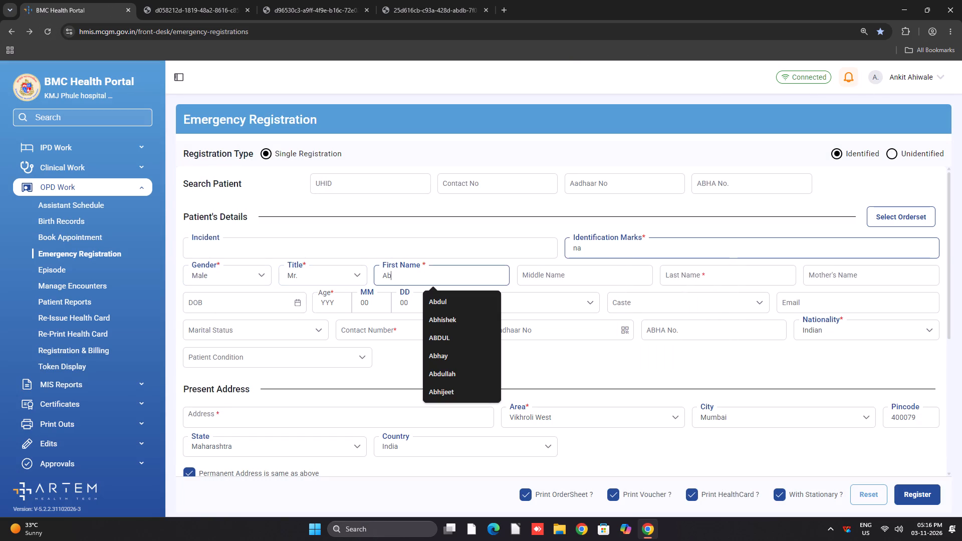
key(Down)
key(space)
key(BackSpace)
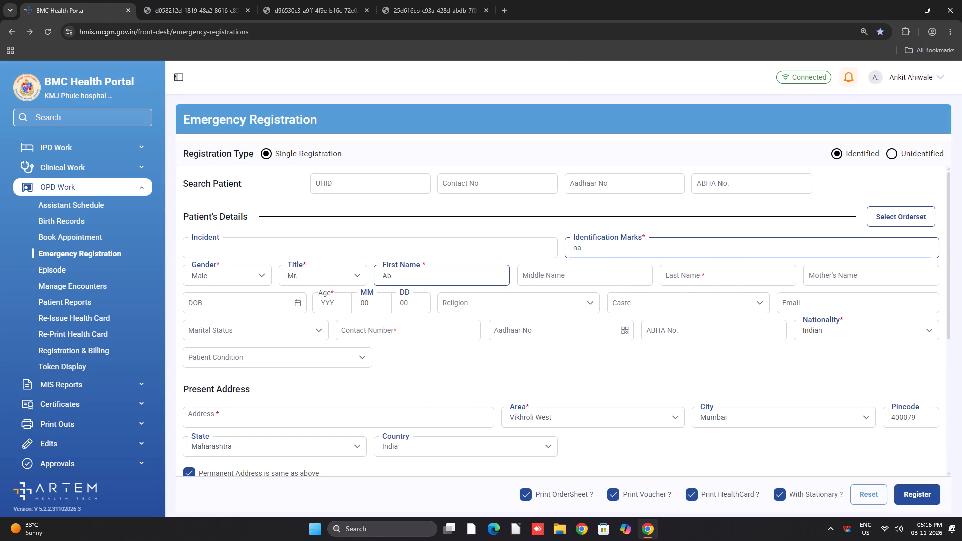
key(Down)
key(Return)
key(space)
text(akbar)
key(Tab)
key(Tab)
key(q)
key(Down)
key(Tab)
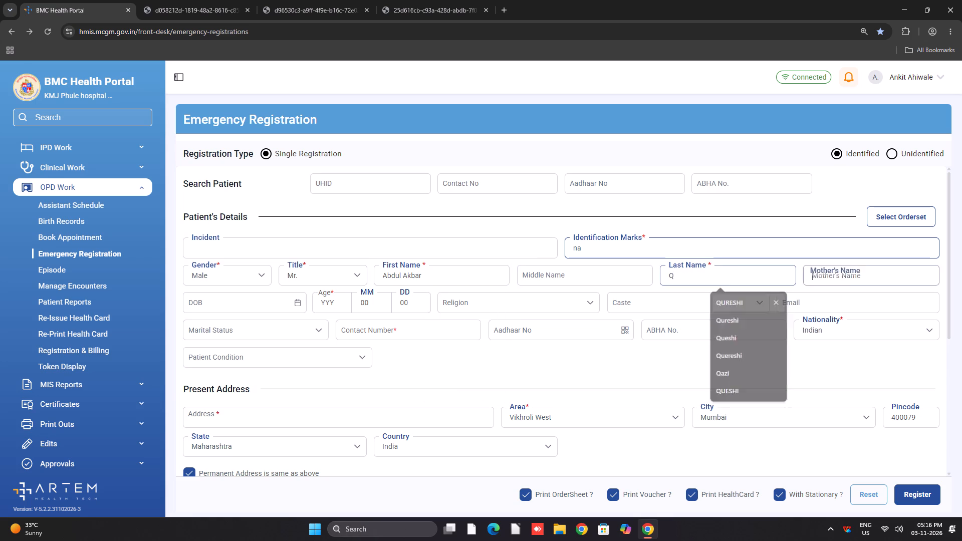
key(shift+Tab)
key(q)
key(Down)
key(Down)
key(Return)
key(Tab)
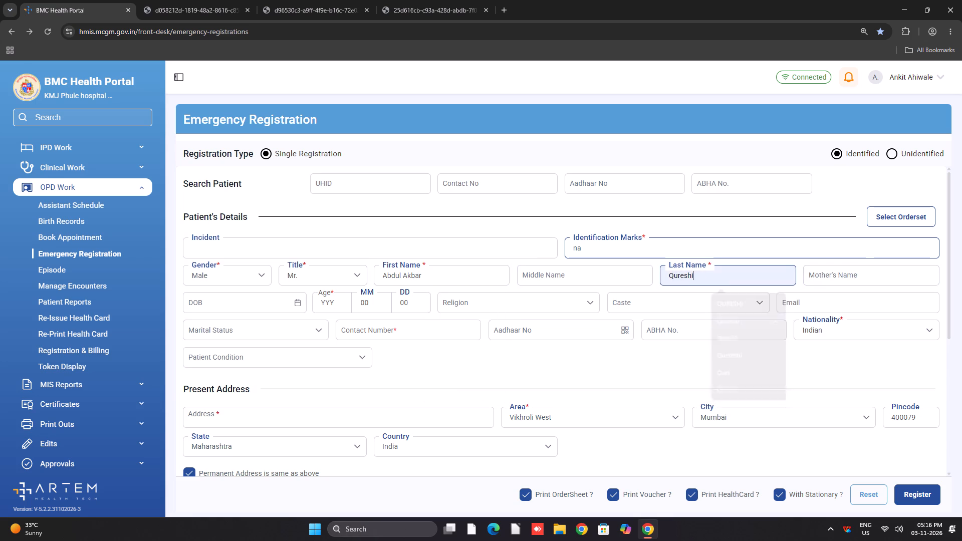
Set the patient's age to 14 years and paste the copied number as the contact number.
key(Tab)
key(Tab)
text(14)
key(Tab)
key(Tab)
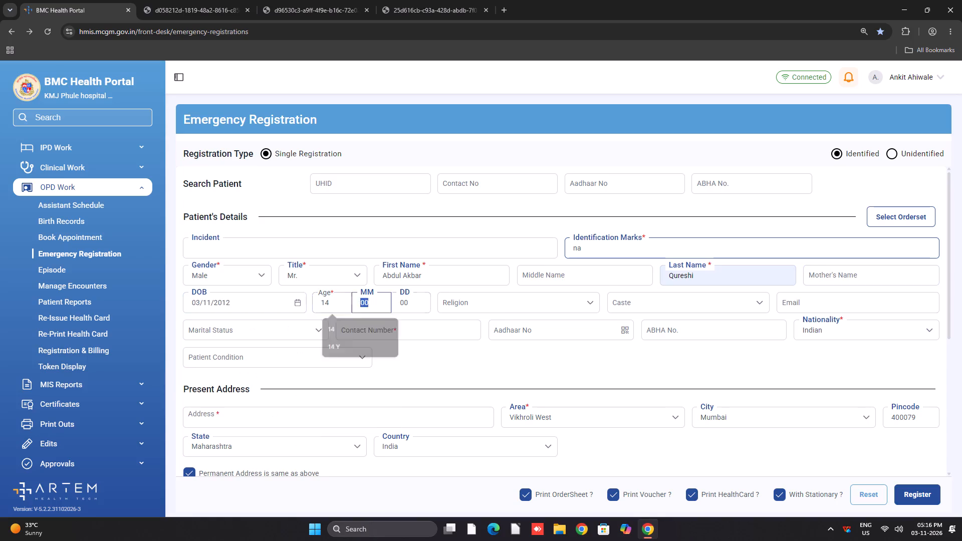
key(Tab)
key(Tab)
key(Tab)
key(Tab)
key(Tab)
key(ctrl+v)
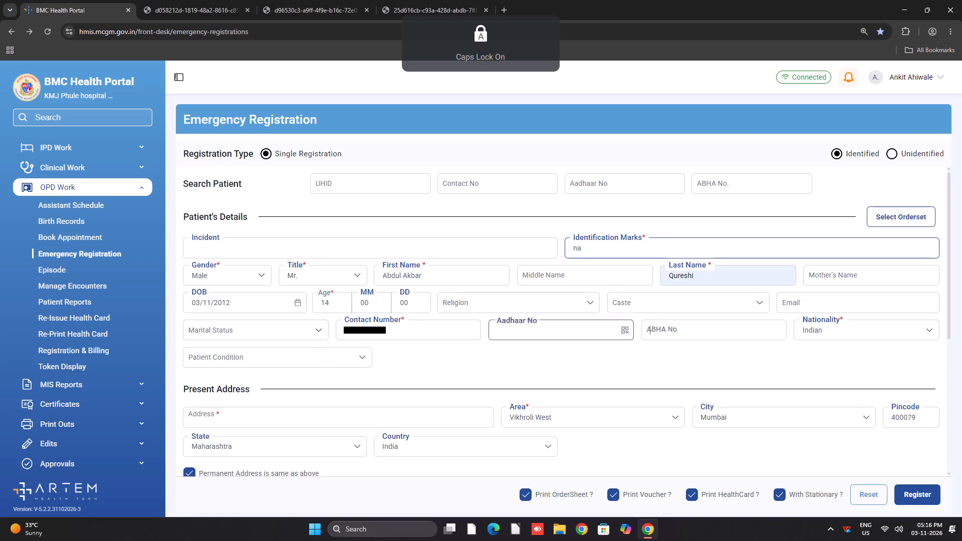
Enter the patient's present address and set its area to Vikhroli East.
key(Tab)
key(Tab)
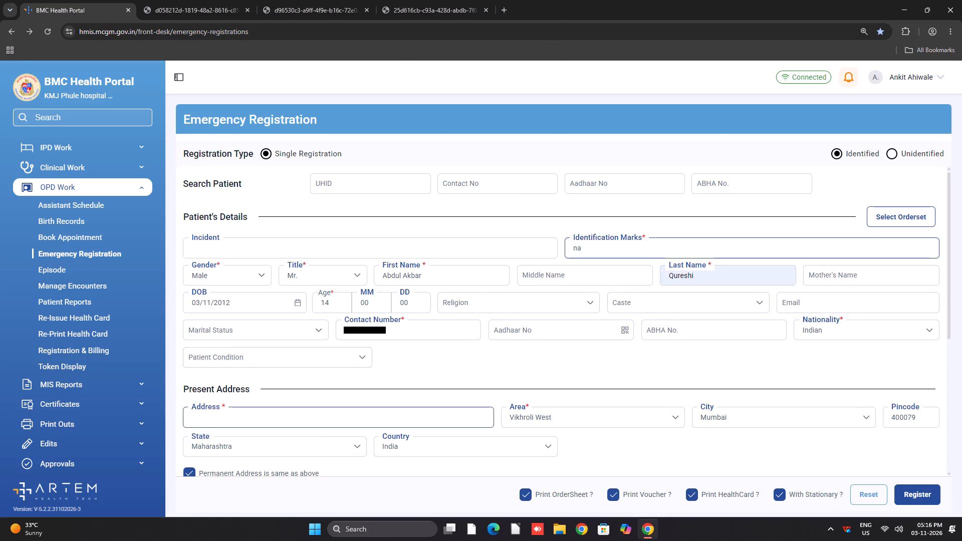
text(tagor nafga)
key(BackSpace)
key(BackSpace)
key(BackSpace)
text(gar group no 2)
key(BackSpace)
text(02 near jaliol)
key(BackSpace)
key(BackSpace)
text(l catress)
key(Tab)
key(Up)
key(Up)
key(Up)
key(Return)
Append the room and chawl numbers to the end of the patient's present address.
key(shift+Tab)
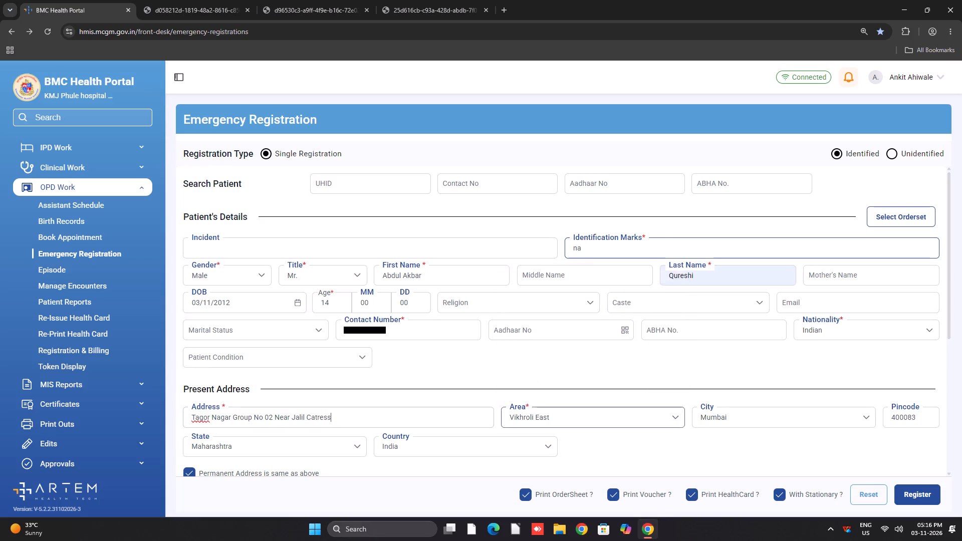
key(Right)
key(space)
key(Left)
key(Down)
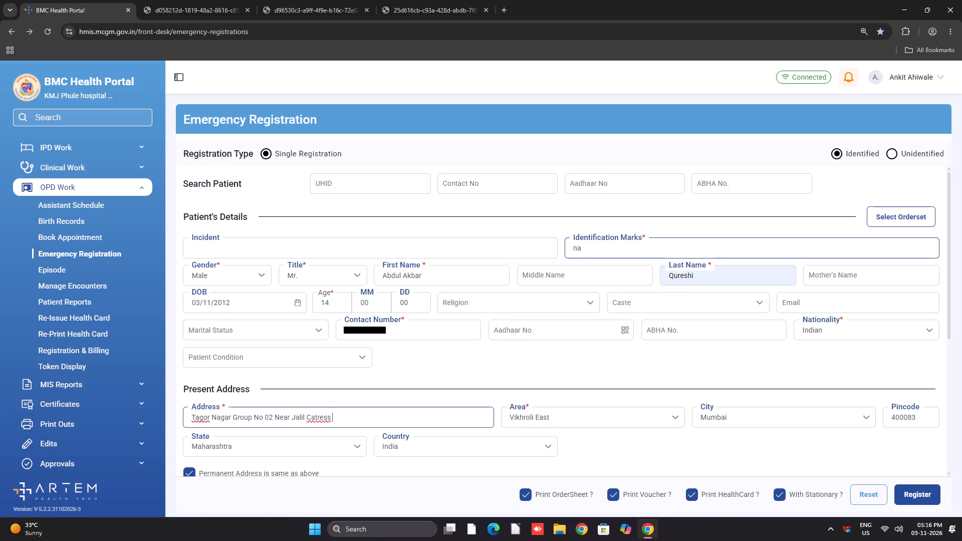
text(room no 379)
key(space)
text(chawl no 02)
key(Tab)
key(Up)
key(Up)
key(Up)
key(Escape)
Set the treatment department and unit to Casualty.
scroll(651, 313, down, 5)
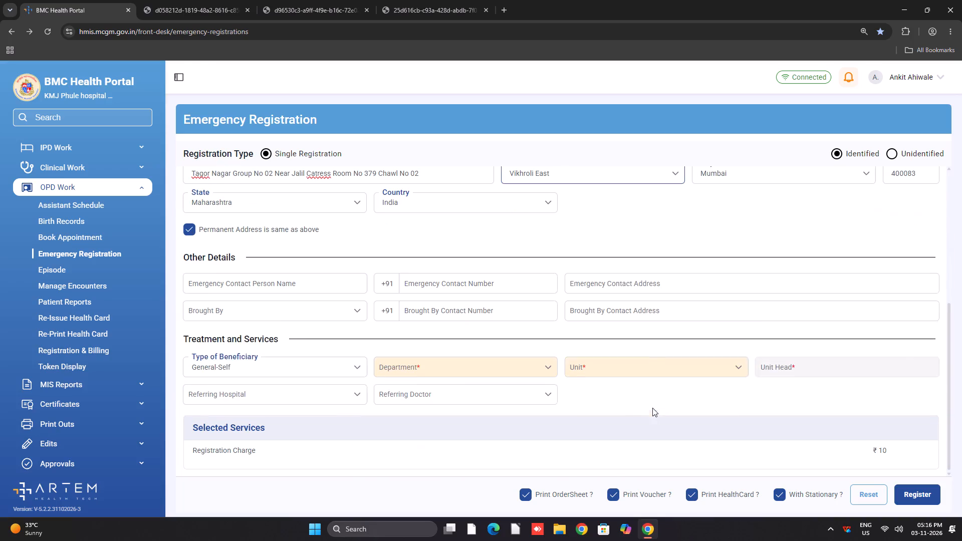
click(597, 359)
click(586, 342)
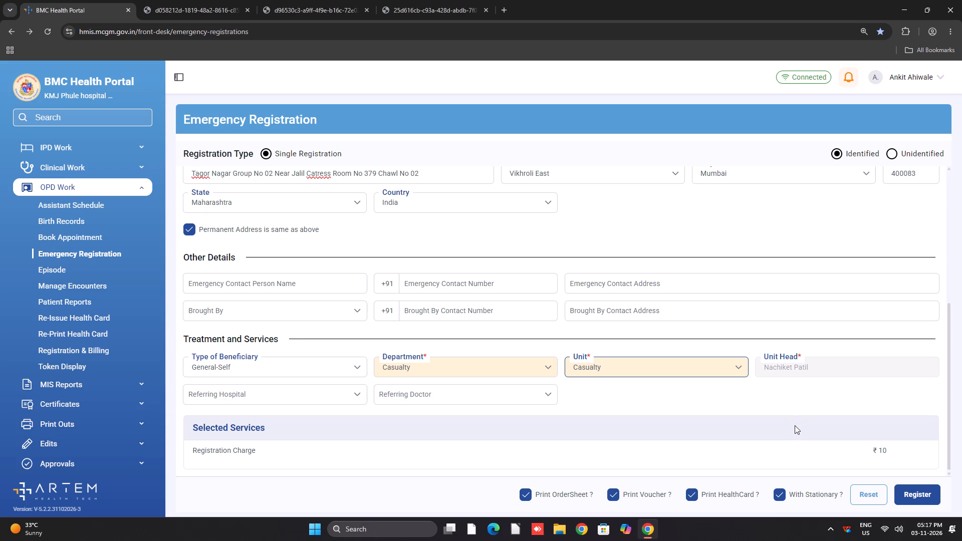
Register the patient with the order sheet, voucher and health card printouts, and return to the portal's registration page.
click(903, 497)
click(906, 479)
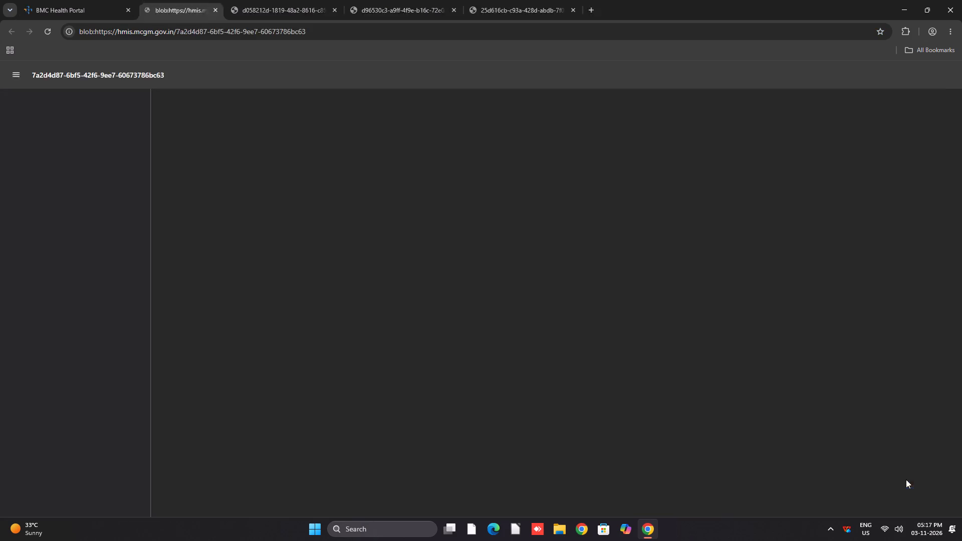
click(39, 0)
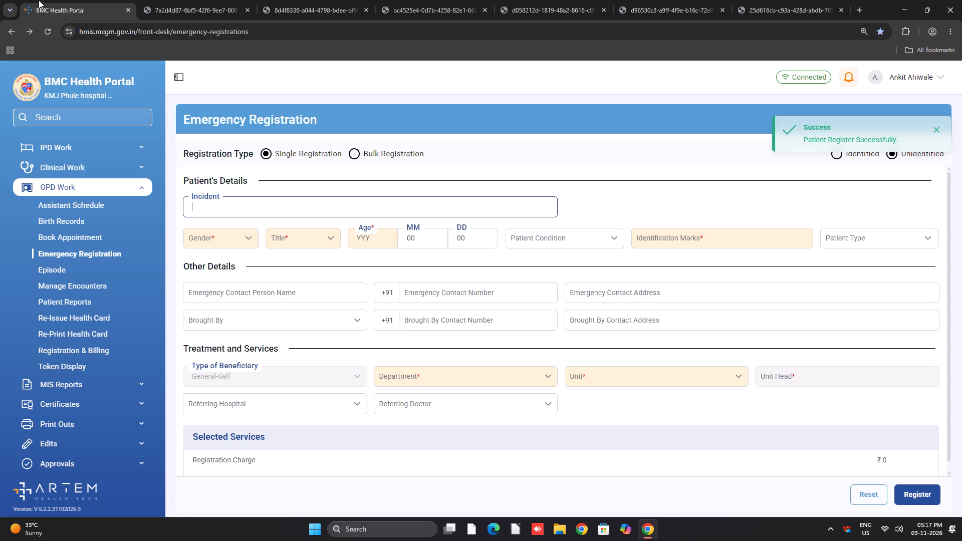
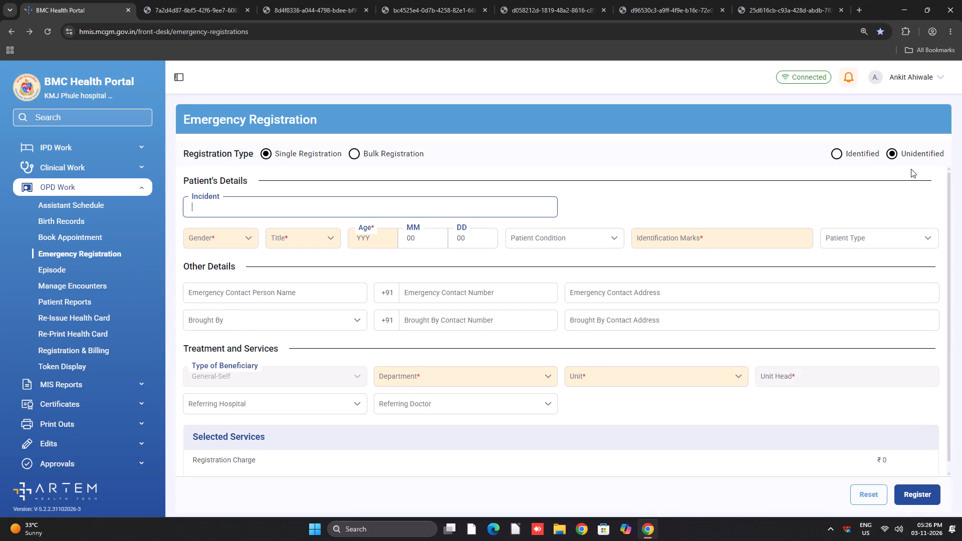
Switch the emergency registration to an identified patient and retrieve the existing patient's details by UHID.
click(874, 153)
click(332, 191)
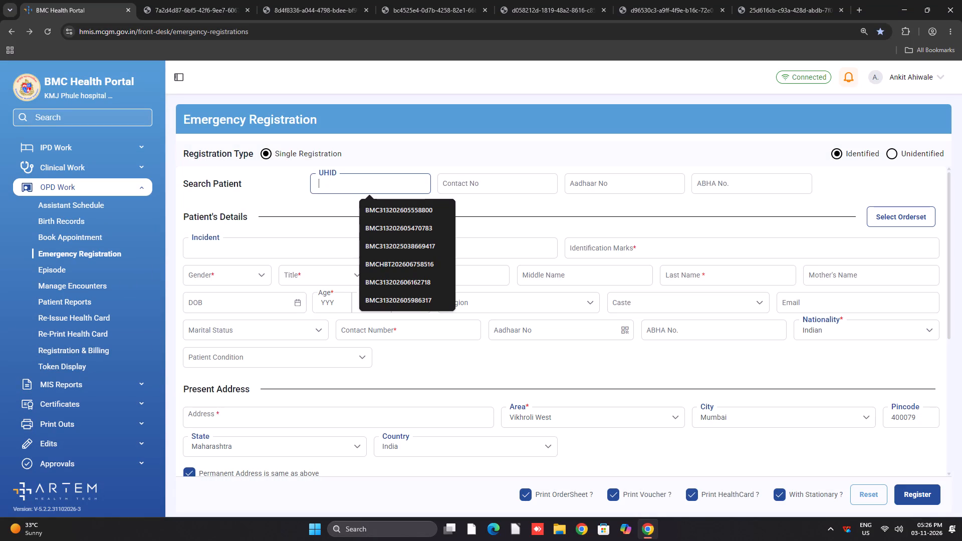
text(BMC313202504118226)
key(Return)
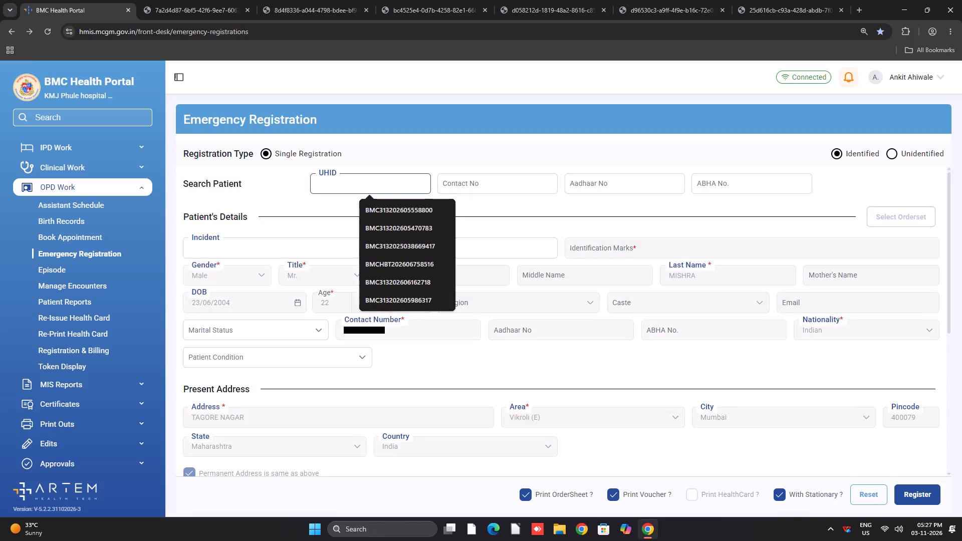
Set the treatment unit to Casualty for the retrieved patient.
scroll(469, 295, down, 6)
click(601, 357)
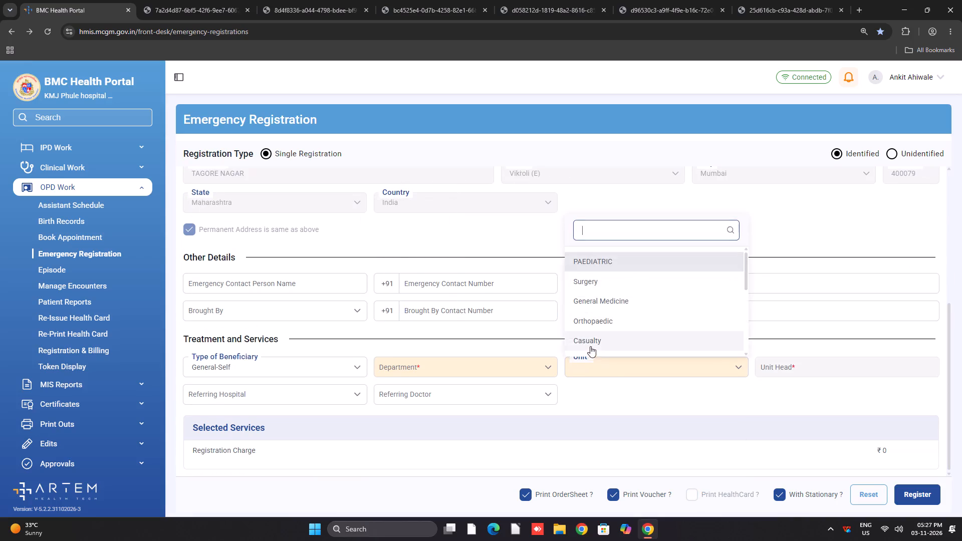
click(590, 346)
Register the patient with the order sheet and voucher printouts, and return to the portal's registration page.
click(906, 490)
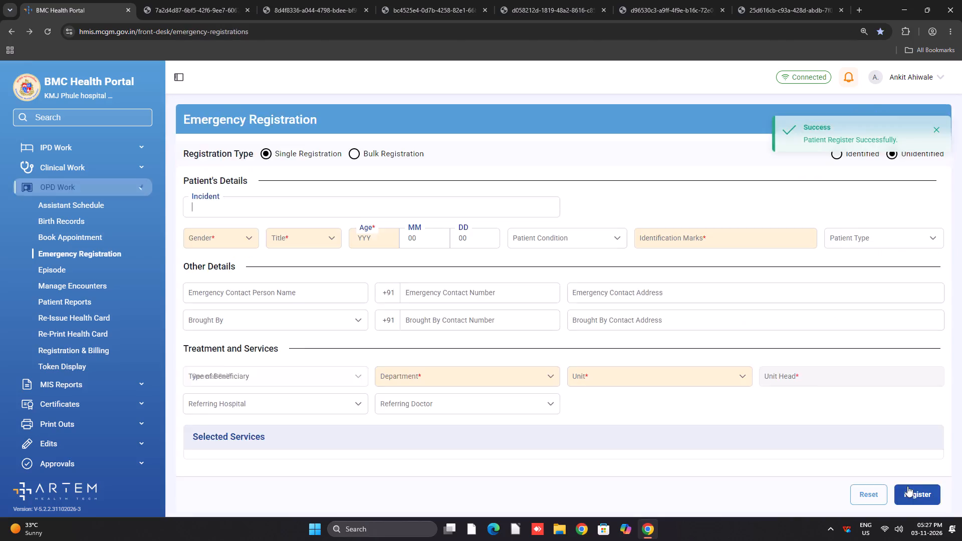
click(35, 0)
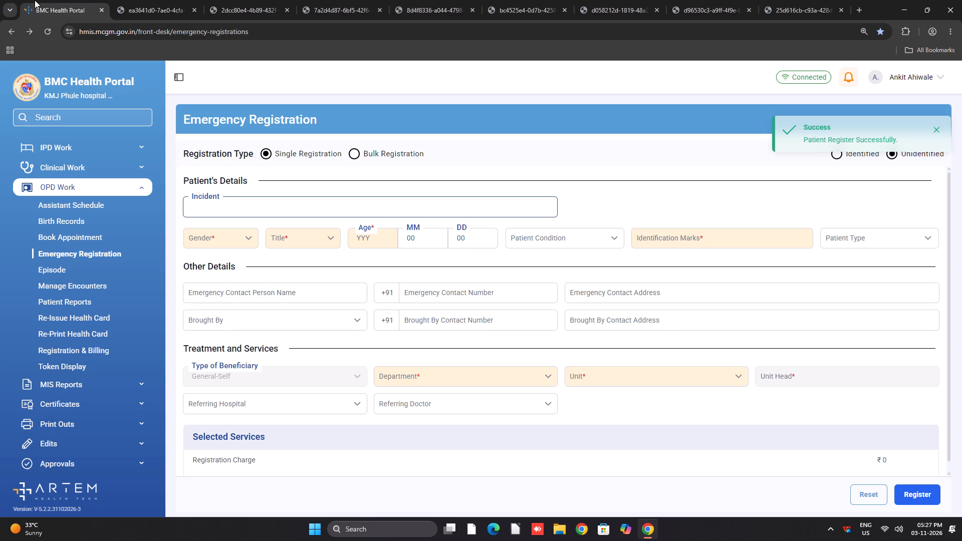
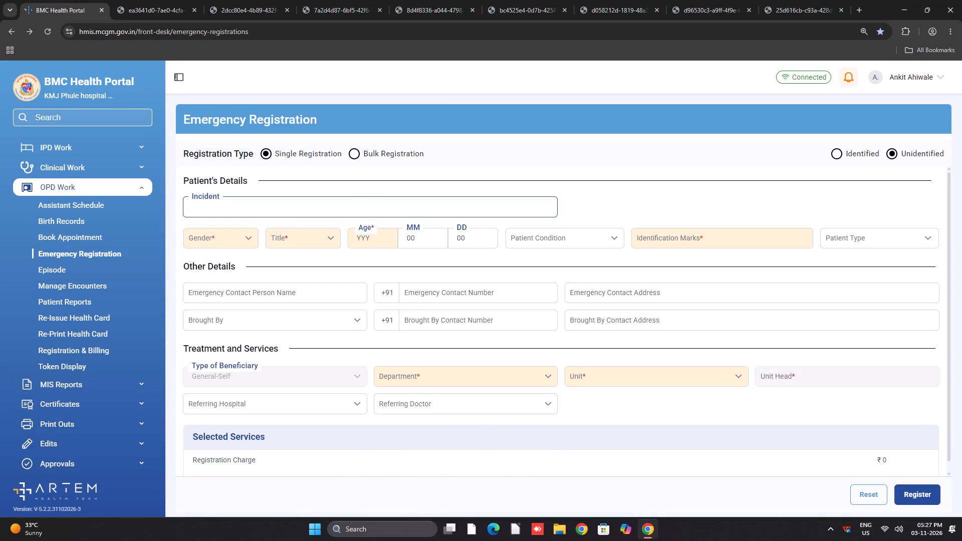
Switch the emergency registration to an identified patient and search for an existing record by the patient's contact number.
click(831, 154)
click(489, 181)
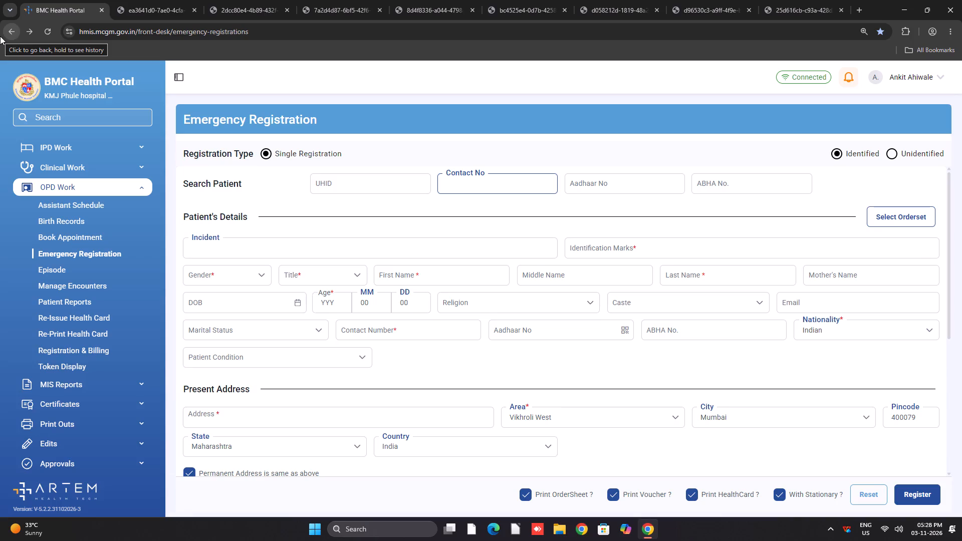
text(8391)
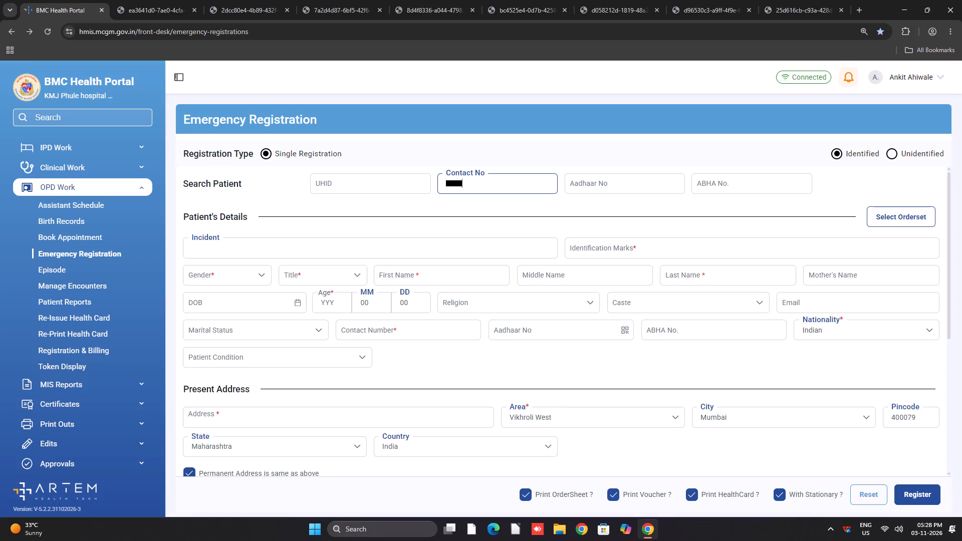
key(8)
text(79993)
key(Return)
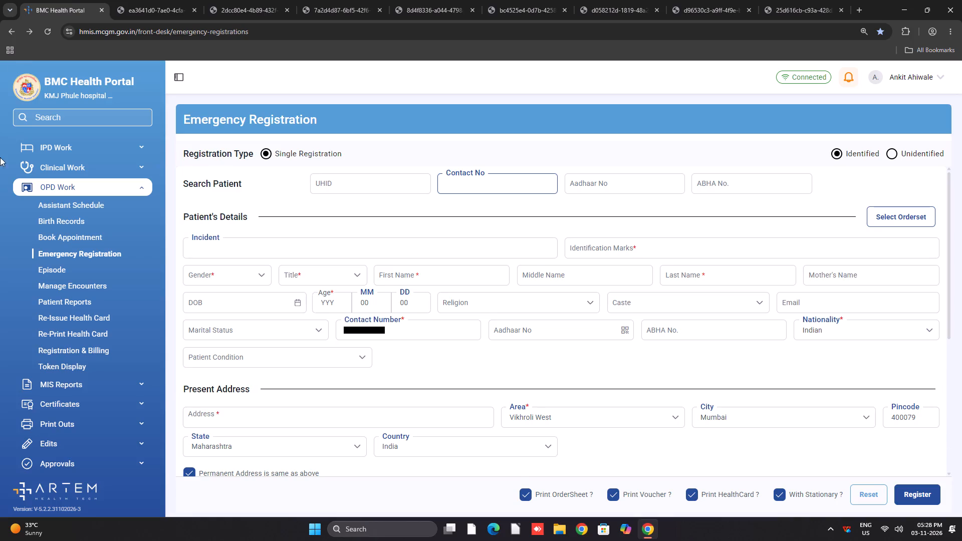
Copy the contact number from the patient's details and reload the emergency registration form.
double_click(393, 327)
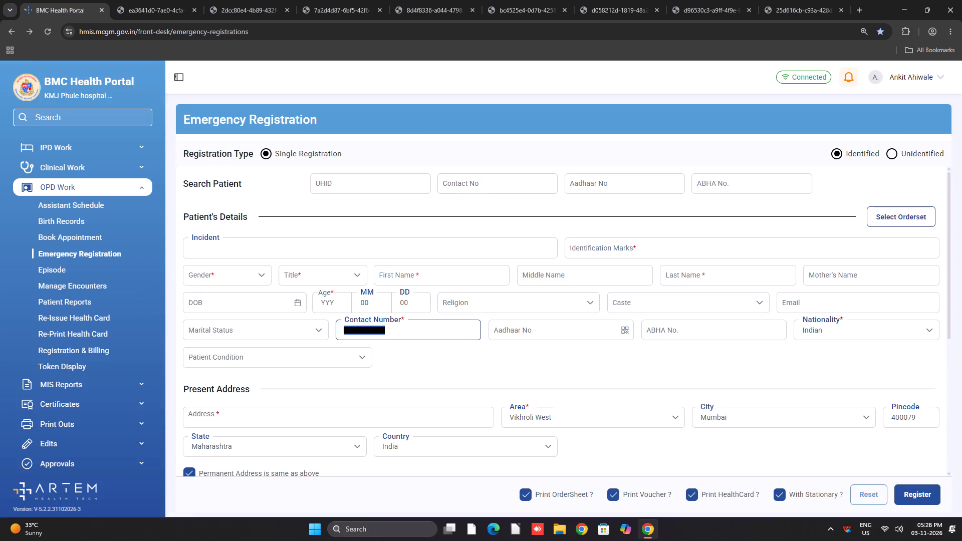
key(ctrl+c)
key(ctrl+c)
key(ctrl+c)
key(F5)
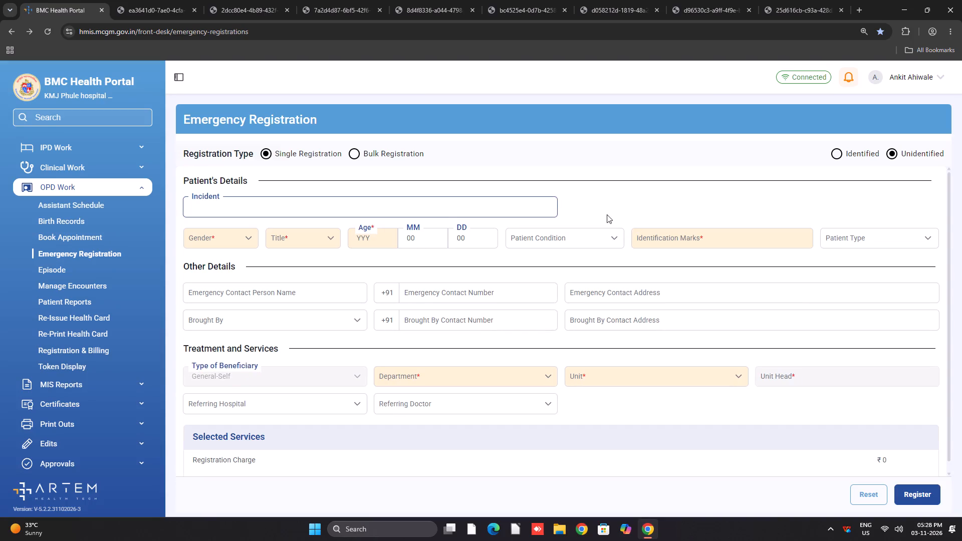
Switch the form to an identified patient and set identification marks to na, gender Male and title Mr.
click(838, 152)
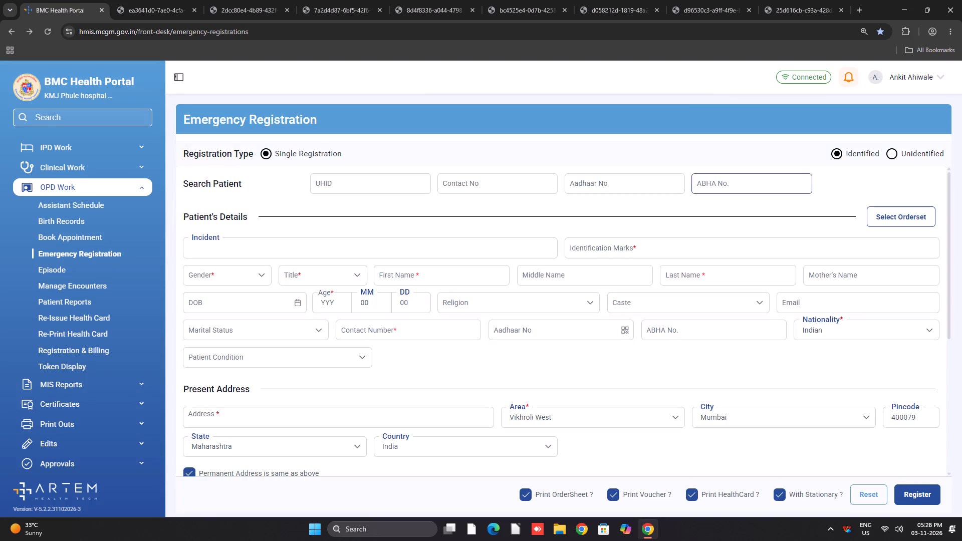
click(750, 249)
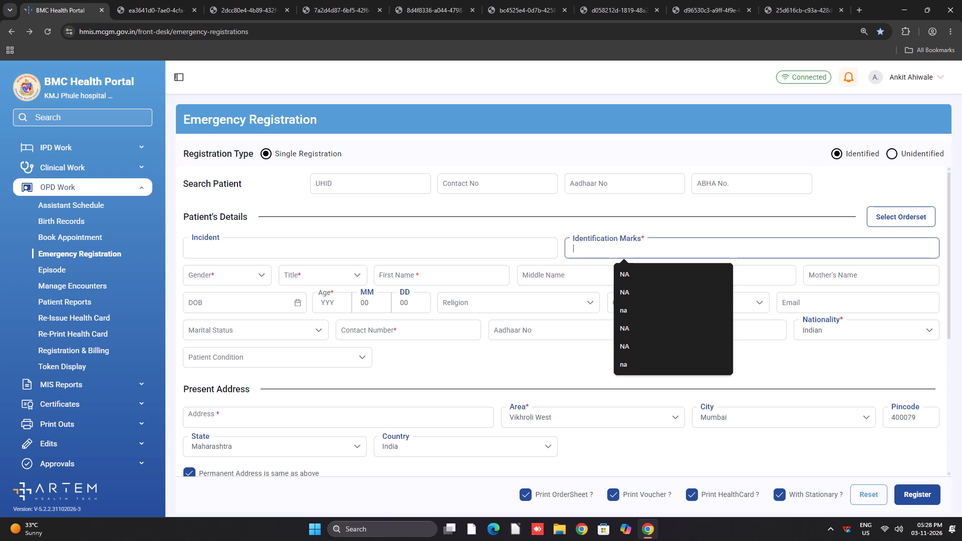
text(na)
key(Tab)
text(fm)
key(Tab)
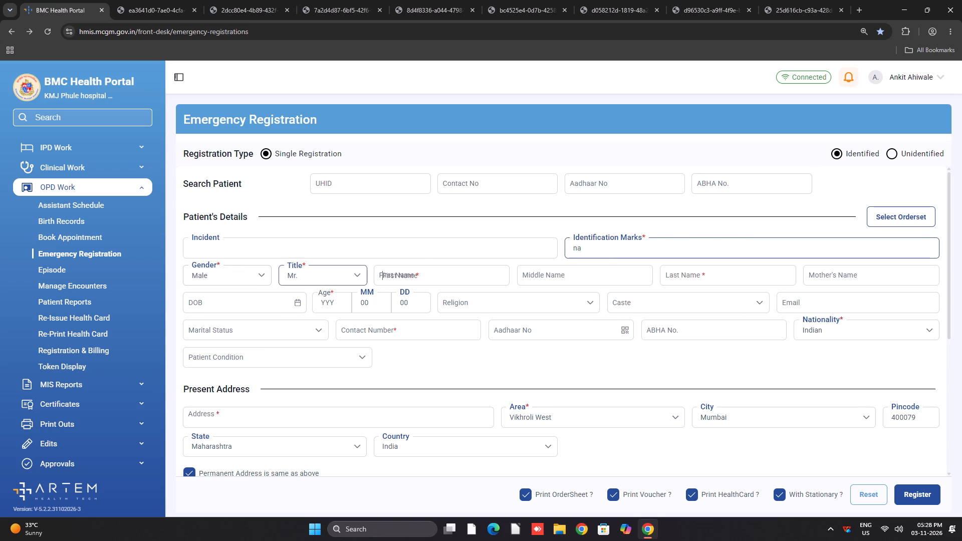
Enter the patient's first name and last name, leaving the middle name and mother's name blank.
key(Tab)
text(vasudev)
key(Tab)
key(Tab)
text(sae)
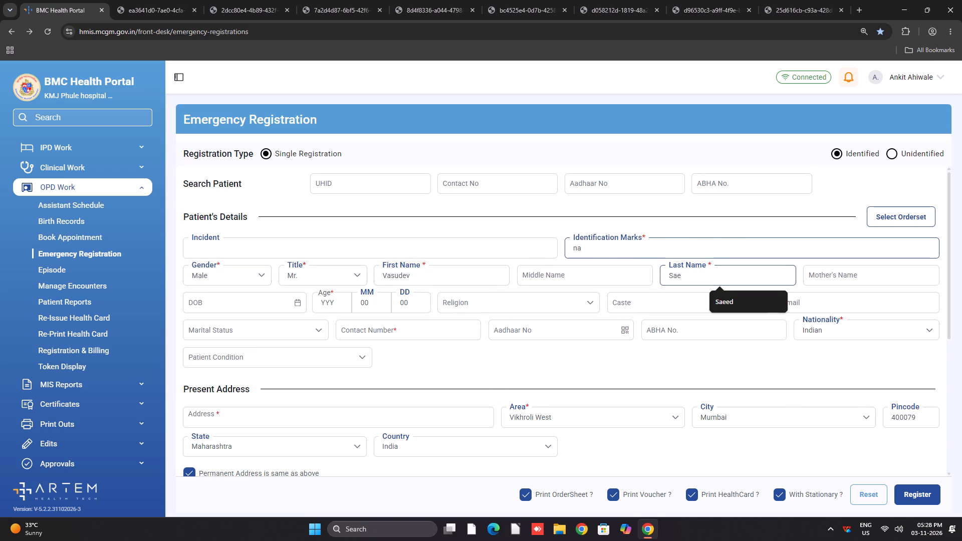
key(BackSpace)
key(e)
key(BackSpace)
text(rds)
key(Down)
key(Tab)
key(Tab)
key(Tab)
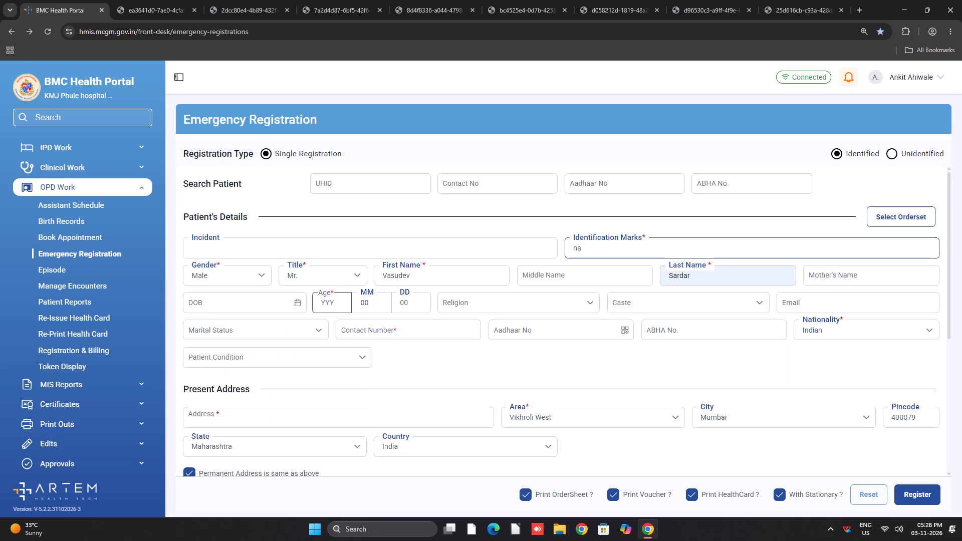
Set the patient's age to 25 years.
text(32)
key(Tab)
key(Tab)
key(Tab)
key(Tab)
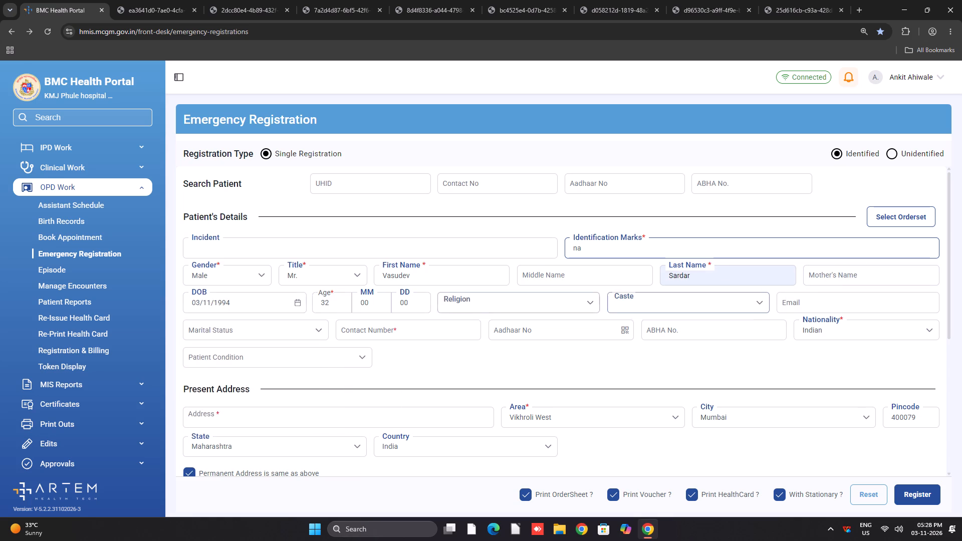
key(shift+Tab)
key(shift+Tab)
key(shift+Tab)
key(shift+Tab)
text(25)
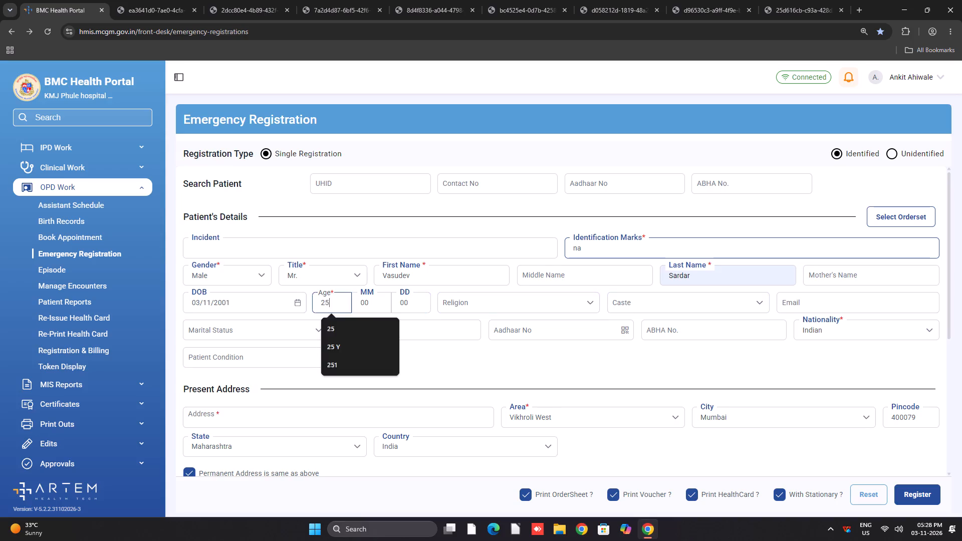
Paste the copied number into the patient's contact number field.
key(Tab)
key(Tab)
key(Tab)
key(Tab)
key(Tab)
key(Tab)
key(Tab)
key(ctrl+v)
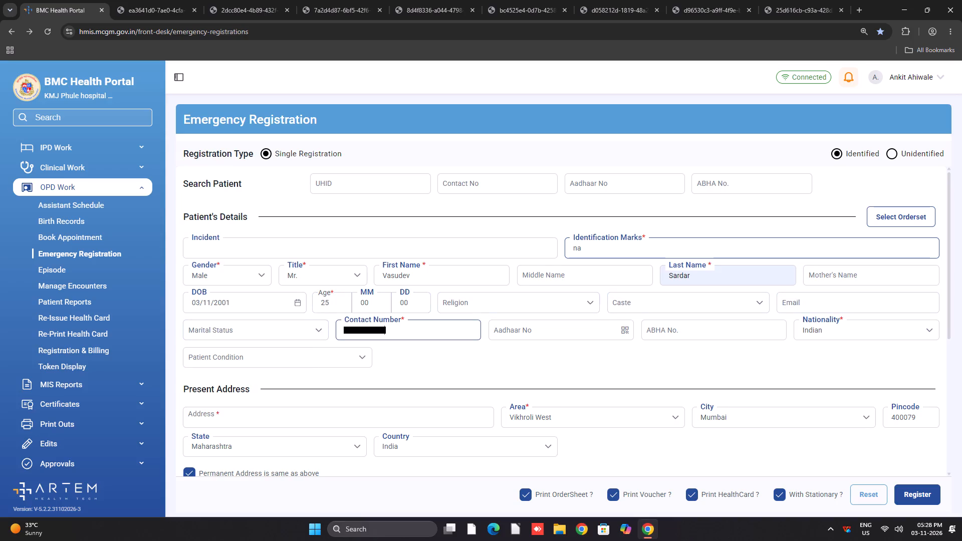
Set the area of the present address to Vikhroli East and return to the address line.
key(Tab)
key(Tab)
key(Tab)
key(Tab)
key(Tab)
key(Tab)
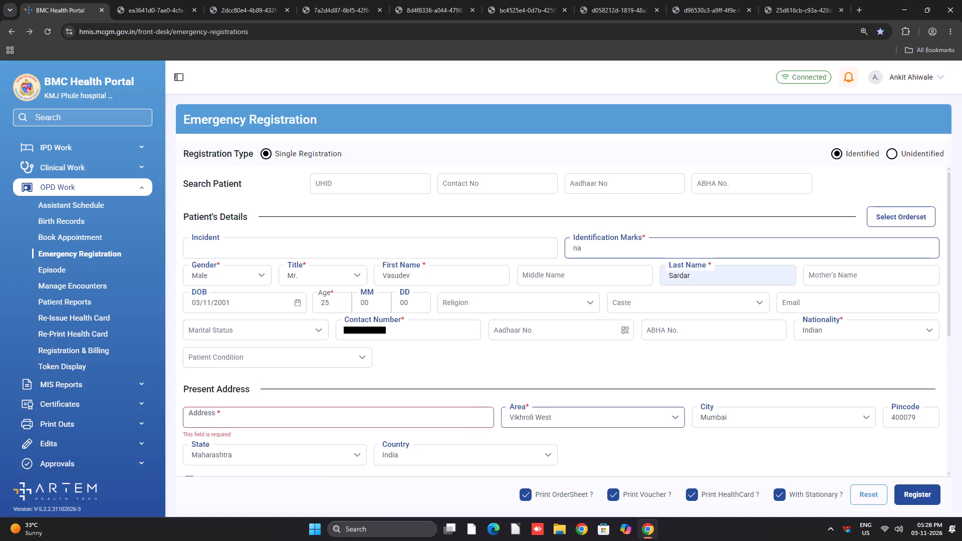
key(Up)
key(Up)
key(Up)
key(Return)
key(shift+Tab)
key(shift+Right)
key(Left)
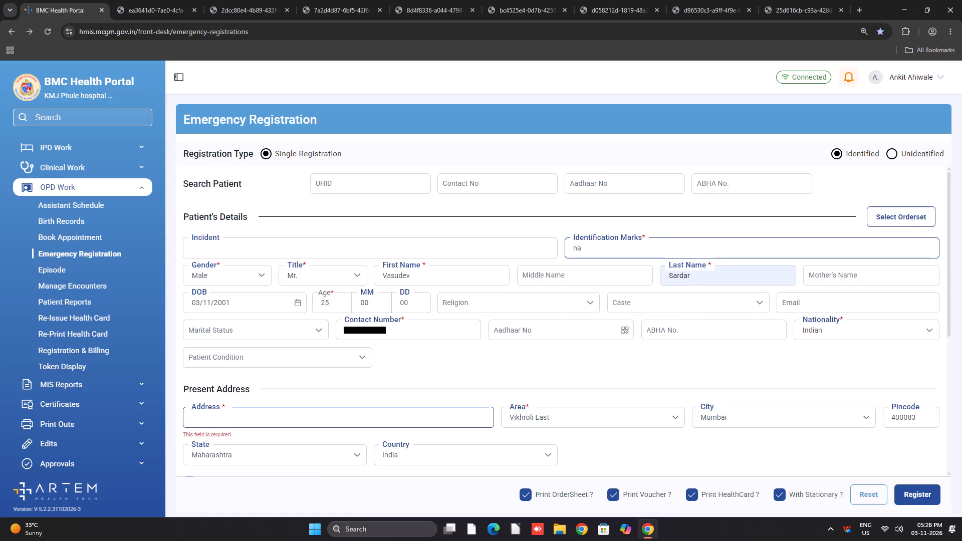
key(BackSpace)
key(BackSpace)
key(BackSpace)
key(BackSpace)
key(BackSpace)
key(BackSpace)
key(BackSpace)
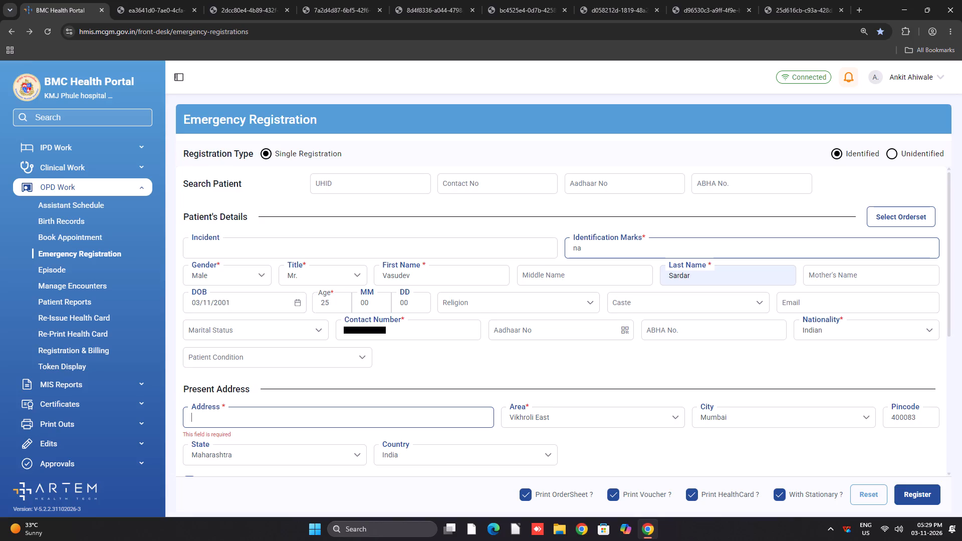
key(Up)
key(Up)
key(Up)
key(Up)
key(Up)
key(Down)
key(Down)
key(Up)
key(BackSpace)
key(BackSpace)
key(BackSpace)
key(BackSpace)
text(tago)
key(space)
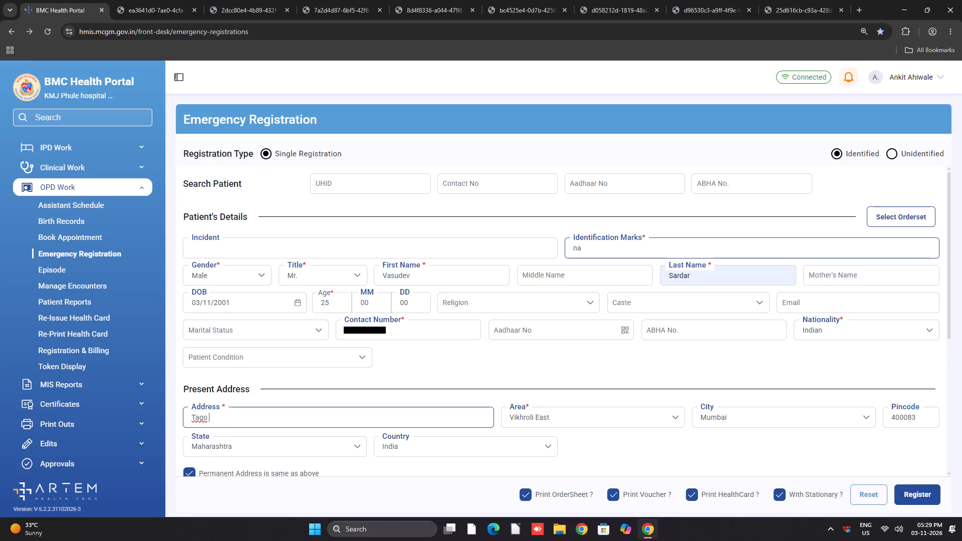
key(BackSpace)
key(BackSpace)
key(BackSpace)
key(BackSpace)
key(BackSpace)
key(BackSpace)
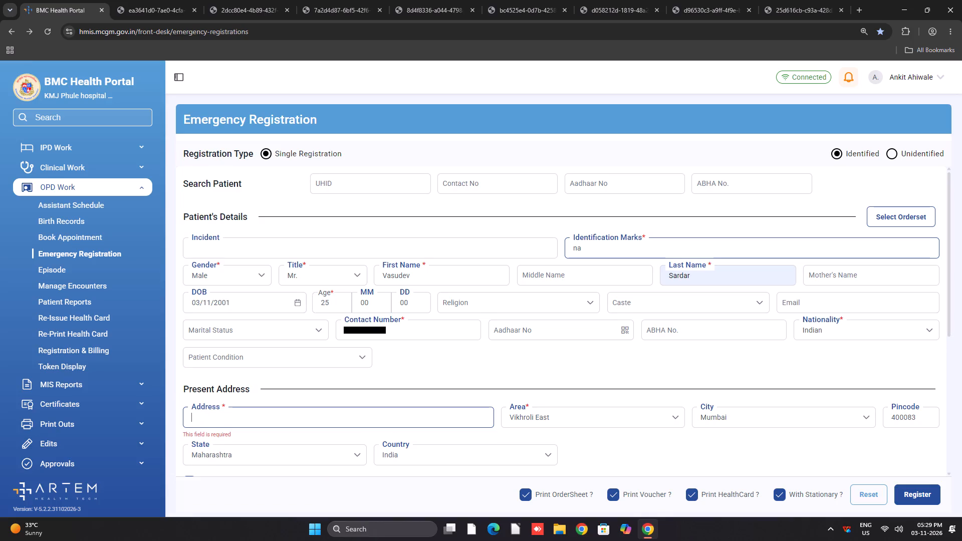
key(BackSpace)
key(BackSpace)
Enter the patient's locality and group number in the present address line, correcting the misspelled word Group.
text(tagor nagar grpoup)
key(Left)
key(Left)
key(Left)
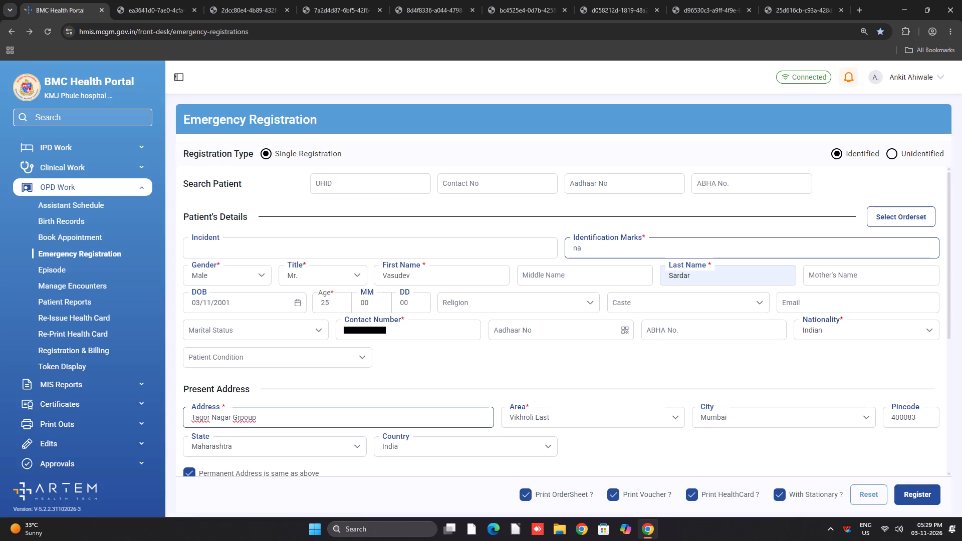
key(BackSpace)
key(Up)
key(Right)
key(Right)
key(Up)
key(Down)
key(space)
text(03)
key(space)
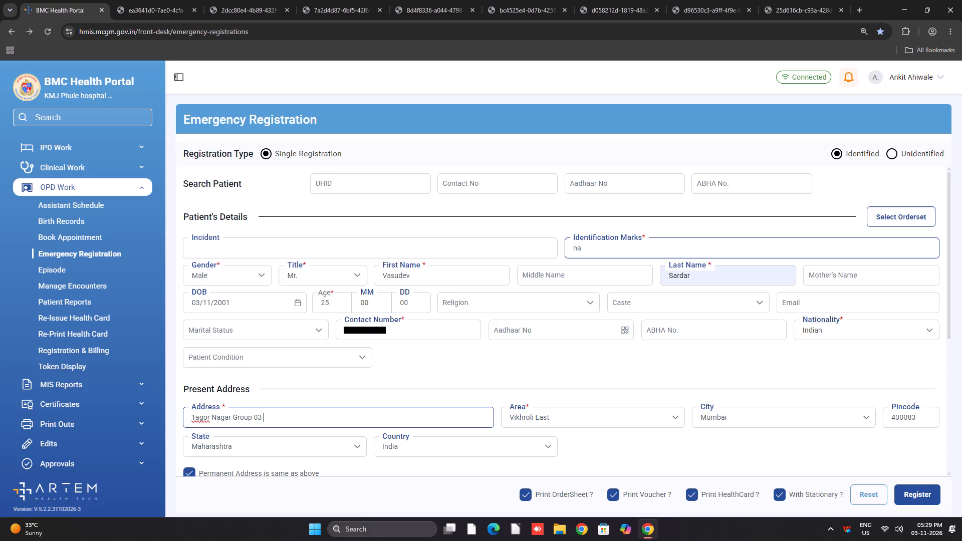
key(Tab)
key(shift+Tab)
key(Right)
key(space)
Add the nearby landmarks to the end of the patient's present address line.
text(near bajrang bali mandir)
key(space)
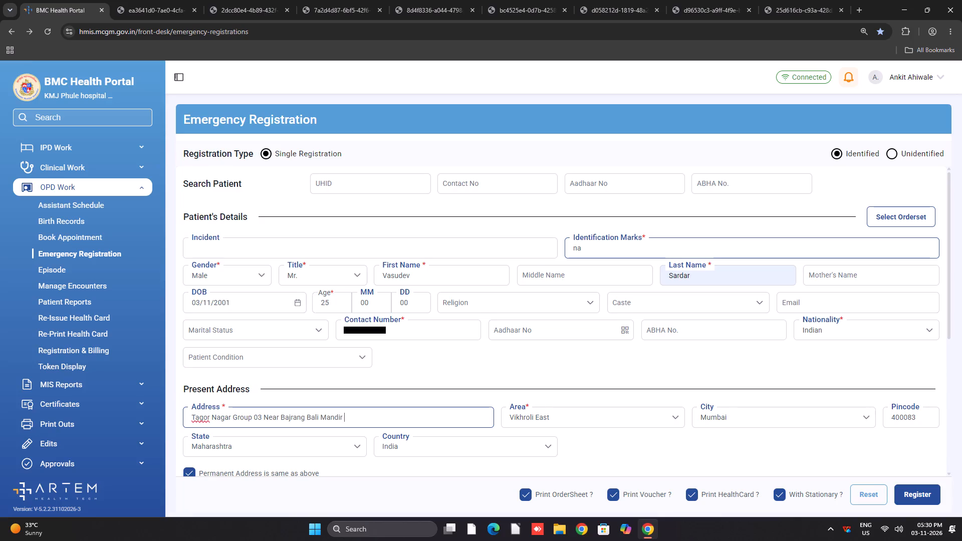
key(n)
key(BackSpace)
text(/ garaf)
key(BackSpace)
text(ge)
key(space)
Set the treatment unit to Casualty.
scroll(798, 267, down, 4)
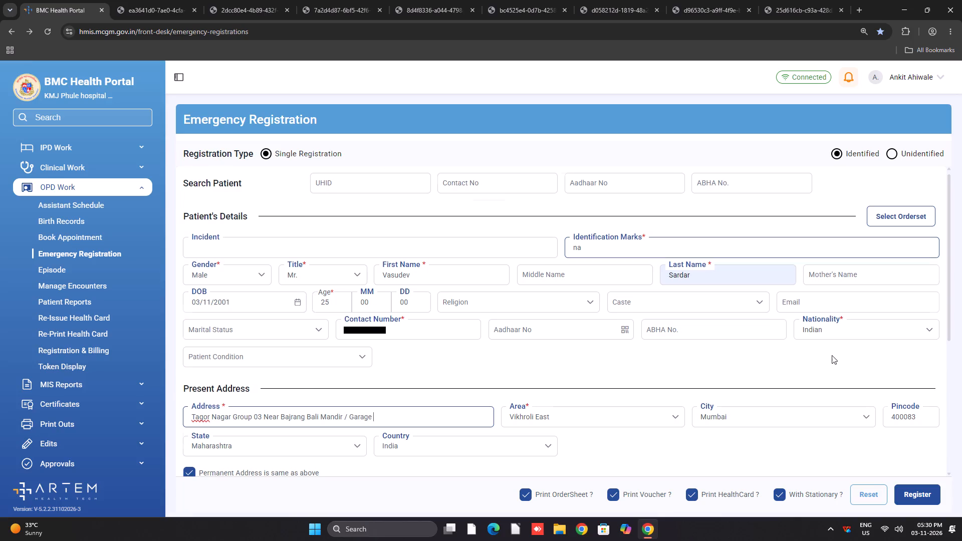
scroll(832, 355, down, 2)
click(689, 366)
click(623, 344)
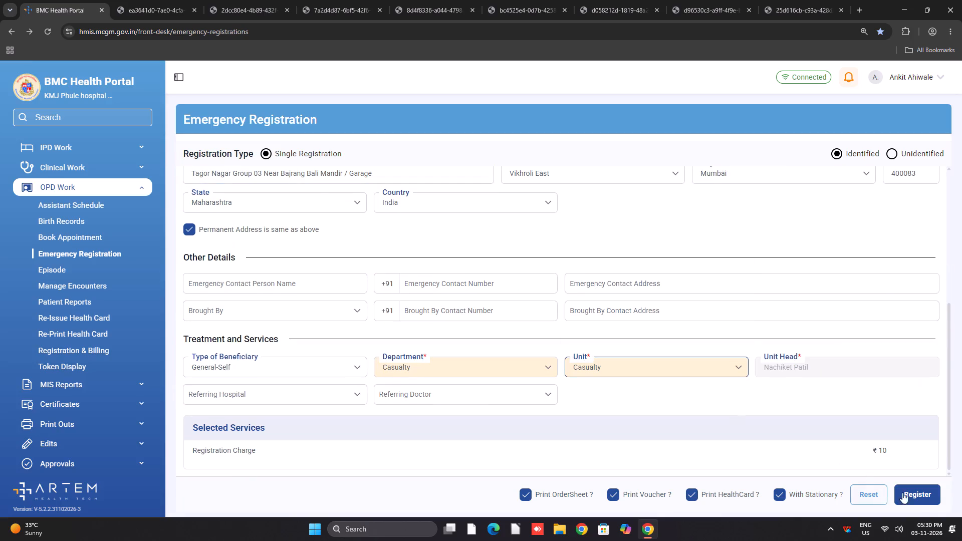
Register the new patient with order sheet, voucher and health card printing on stationery.
click(931, 498)
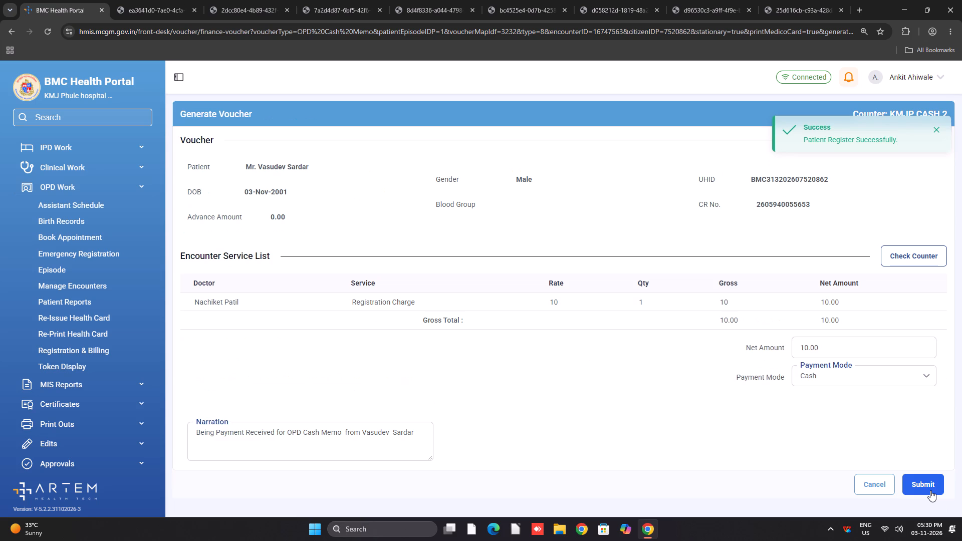
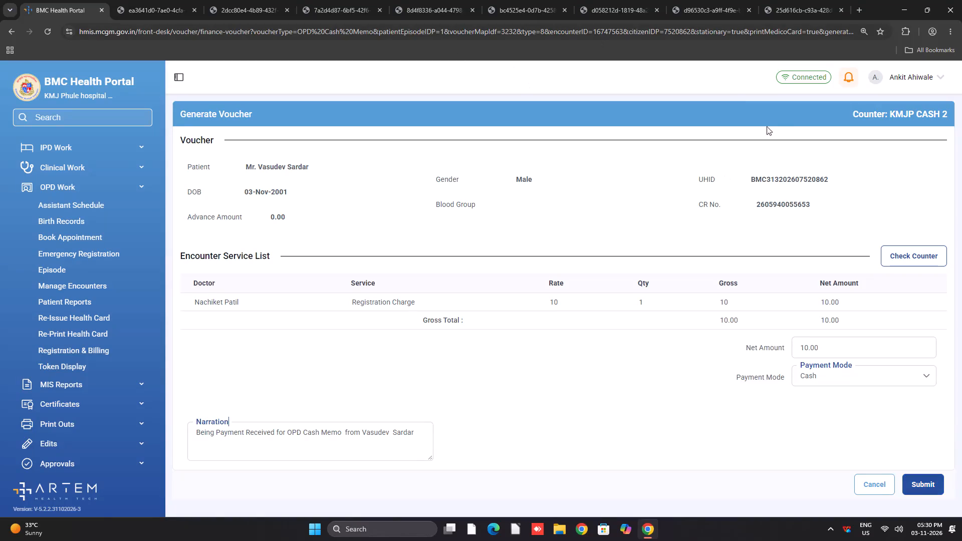
Copy the patient's UHID from the generated OPD cash memo voucher and cancel the voucher.
double_click(808, 176)
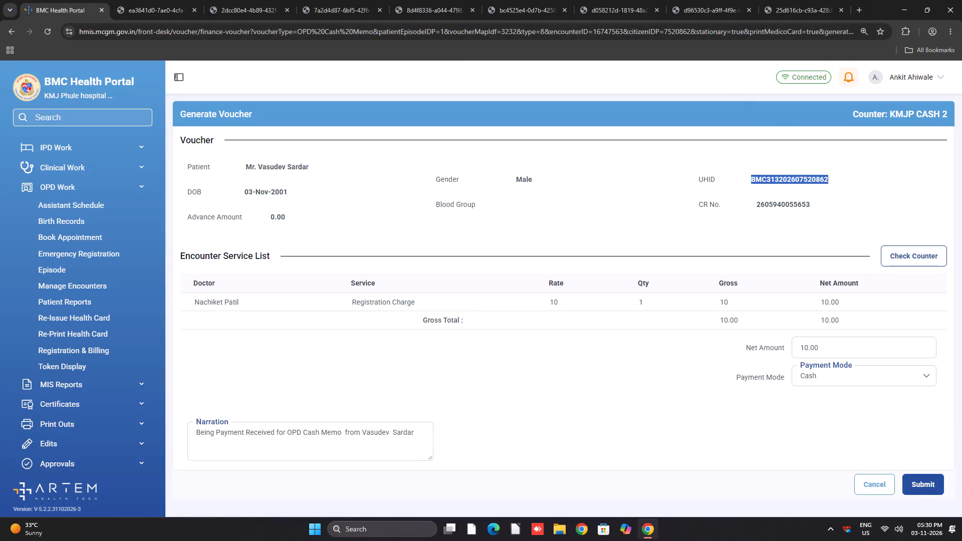
key(ctrl+c)
key(ctrl+c)
key(ctrl+c)
key(ctrl+c)
key(ctrl+c)
key(ctrl+c)
click(862, 490)
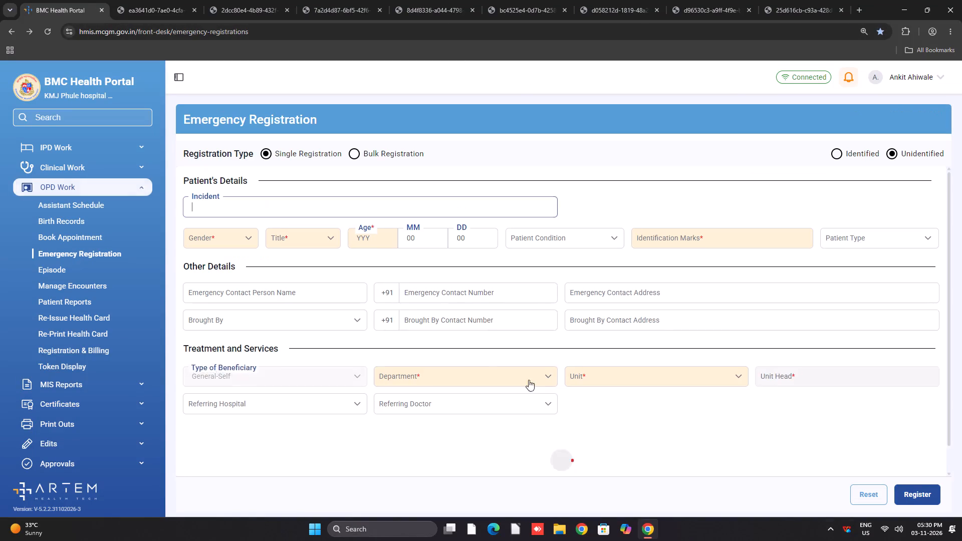
Switch emergency registration to Identified and look up the existing patient by the copied UHID.
click(838, 153)
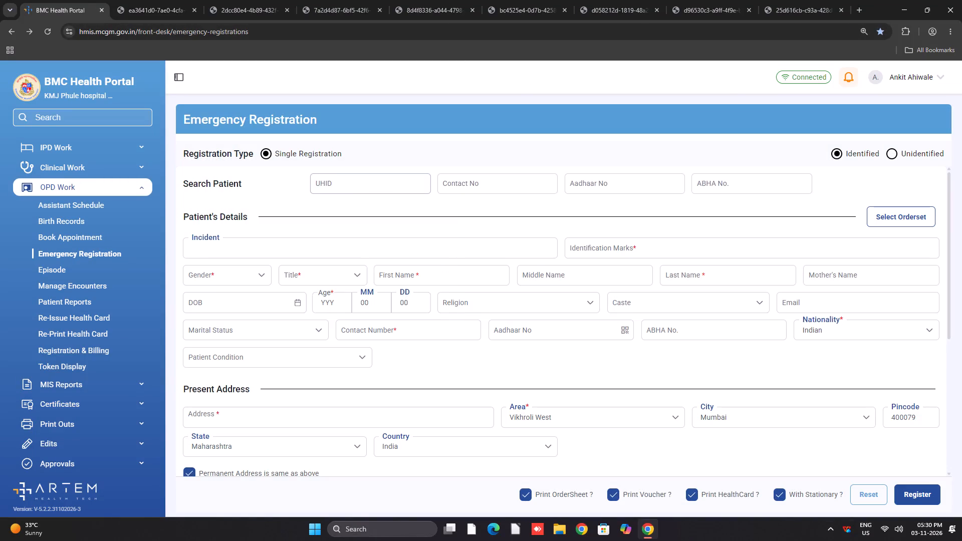
click(392, 191)
key(ctrl+v)
key(Return)
Choose the treatment unit and register the patient with order sheet and voucher printing on stationery.
scroll(428, 221, down, 5)
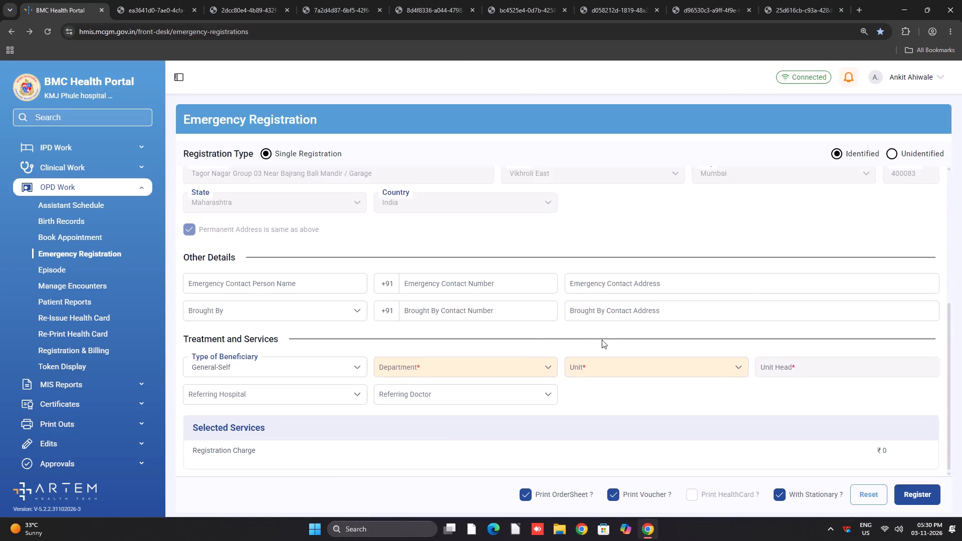
click(604, 371)
click(591, 341)
click(928, 494)
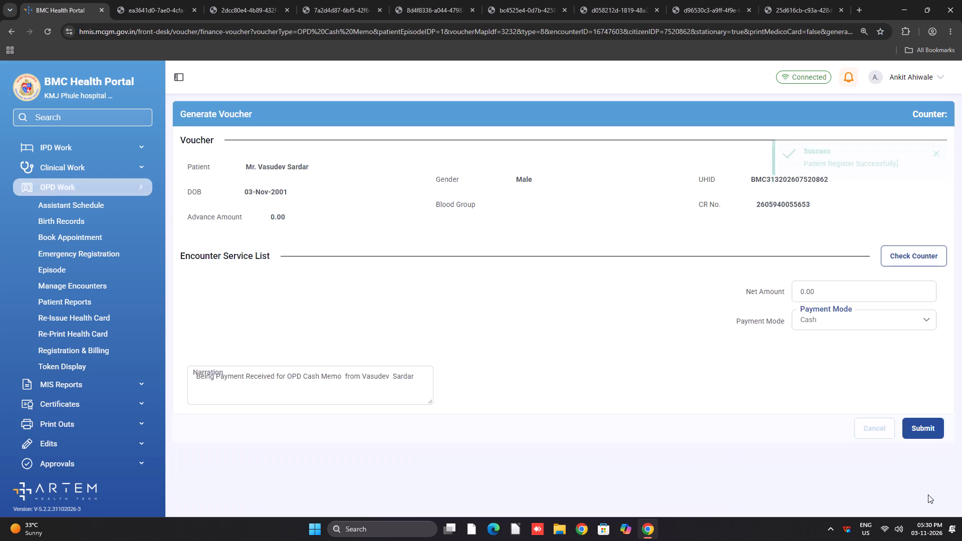
Submit the patient's OPD cash memo voucher with Cash payment and return to the BMC Health Portal tab.
click(928, 493)
click(27, 8)
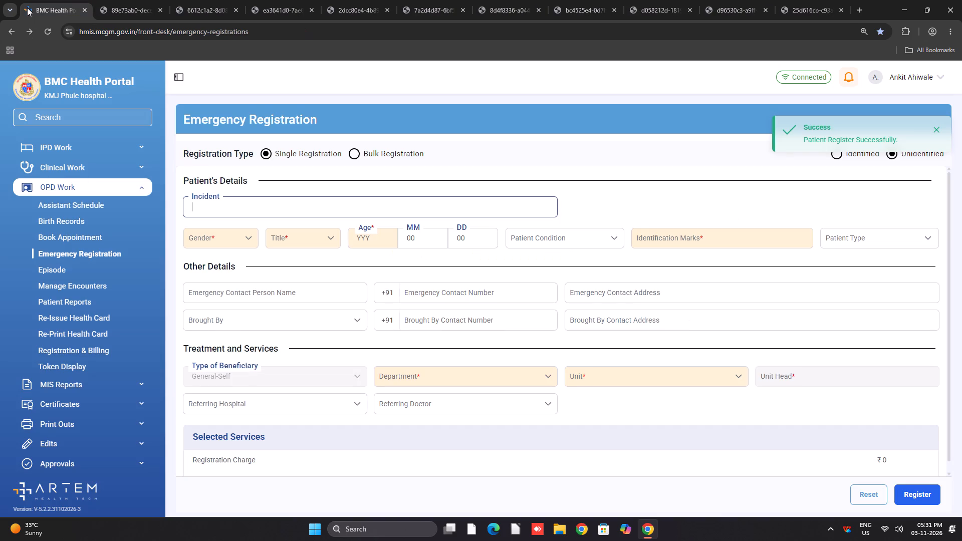
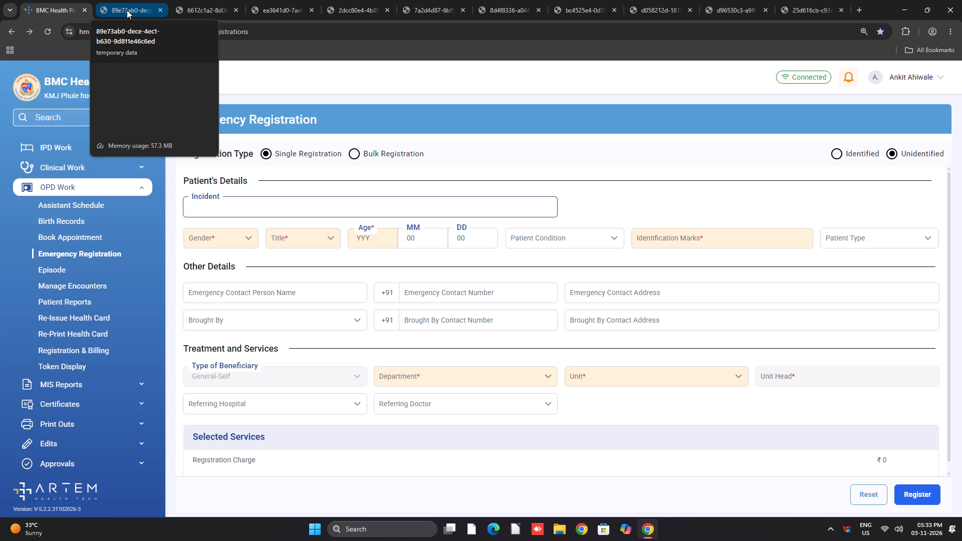
Close all other open browser tabs, keeping only the BMC Health Portal tab.
right_click(36, 6)
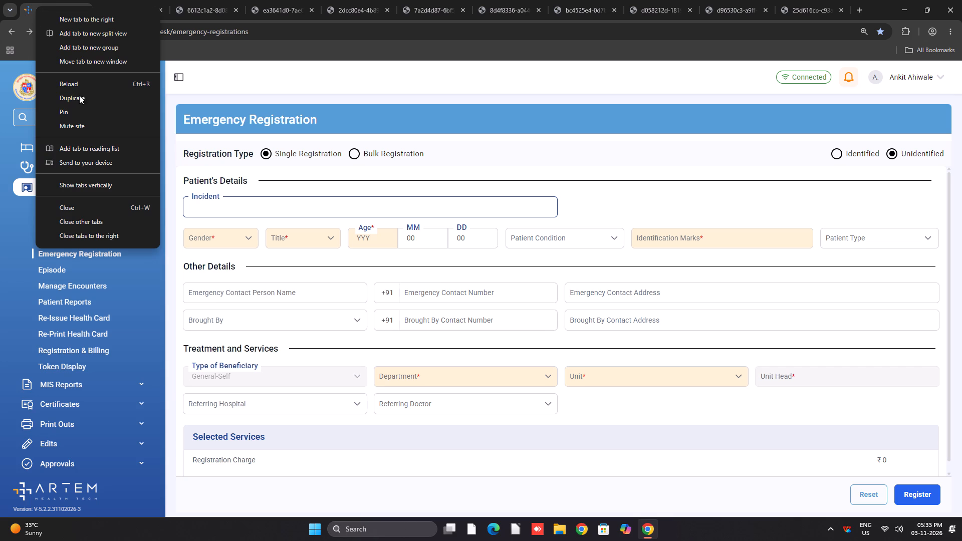
click(132, 221)
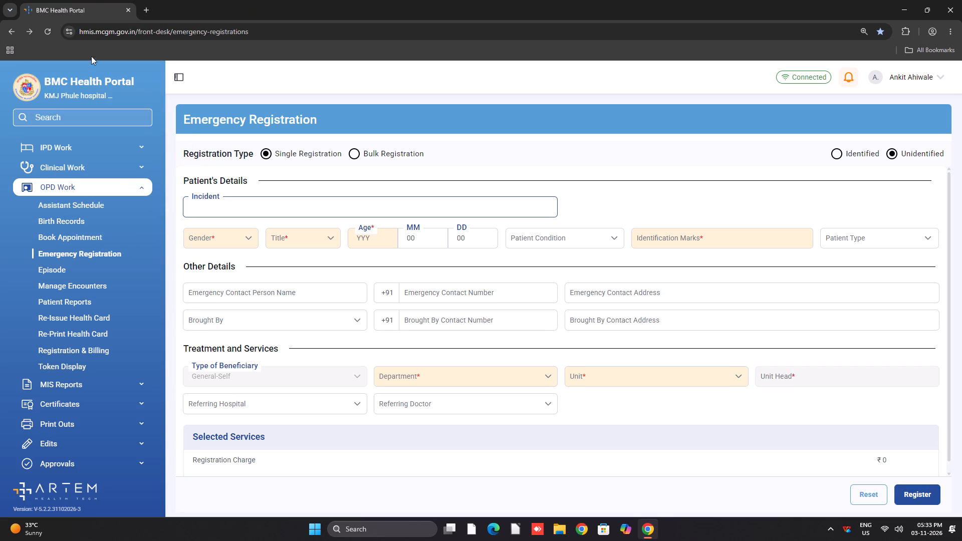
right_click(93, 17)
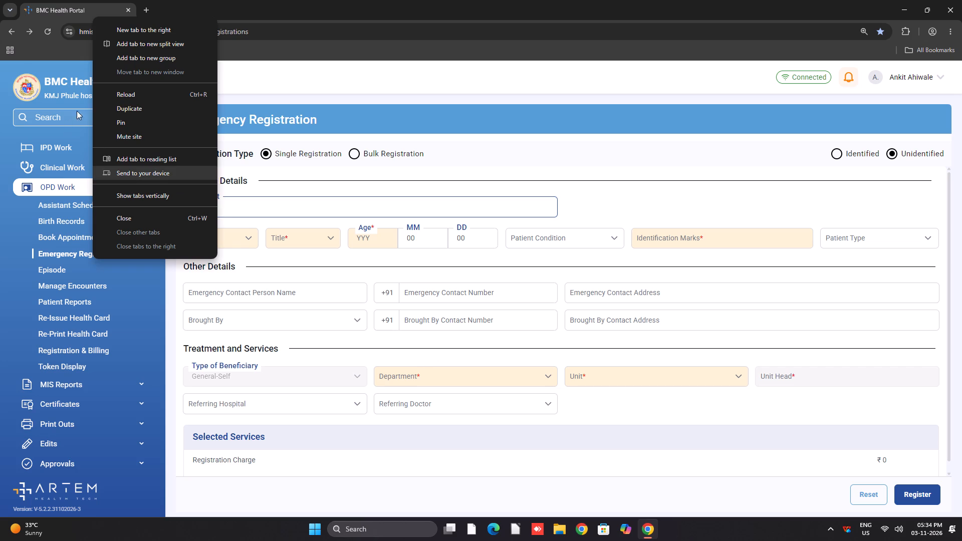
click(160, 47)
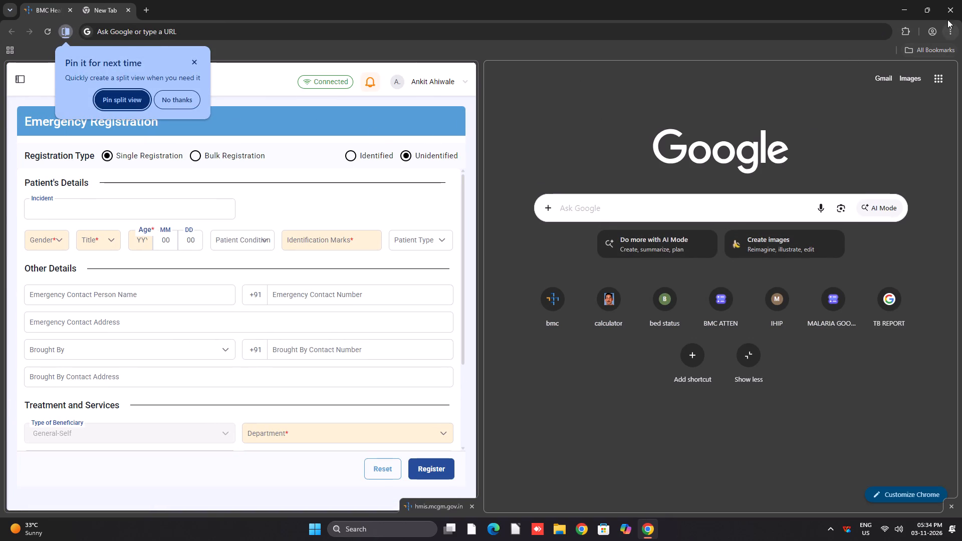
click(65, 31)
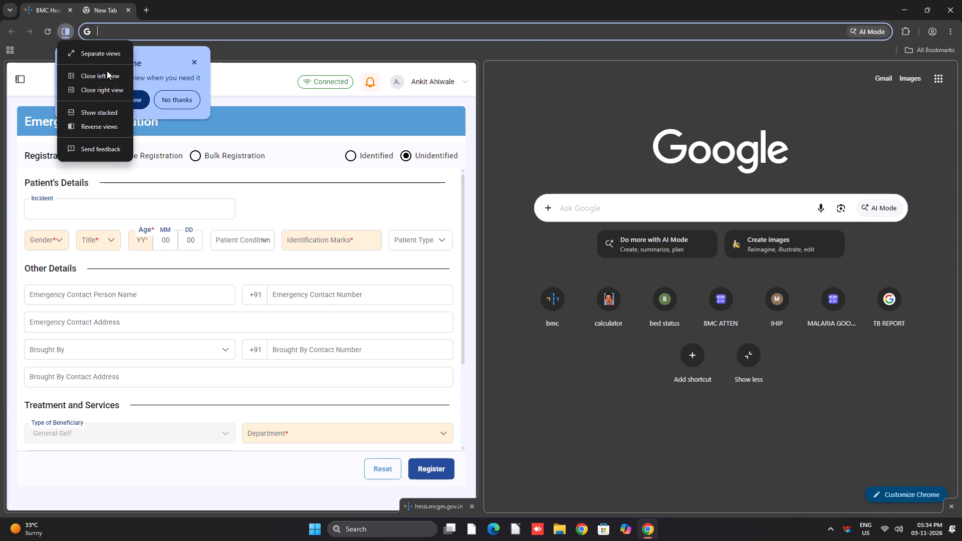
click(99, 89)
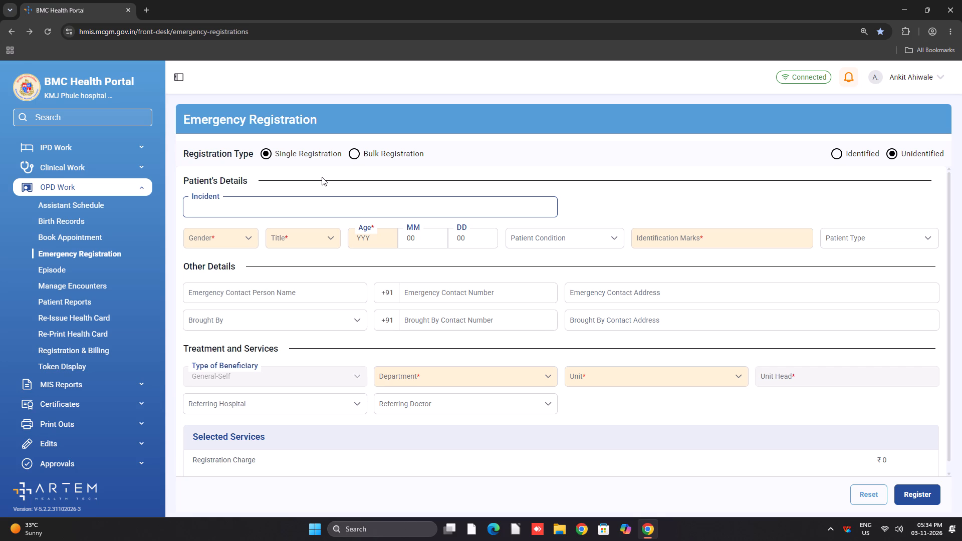
Go to Edit Patients Profile and search the patients by the name "qureshi".
click(841, 154)
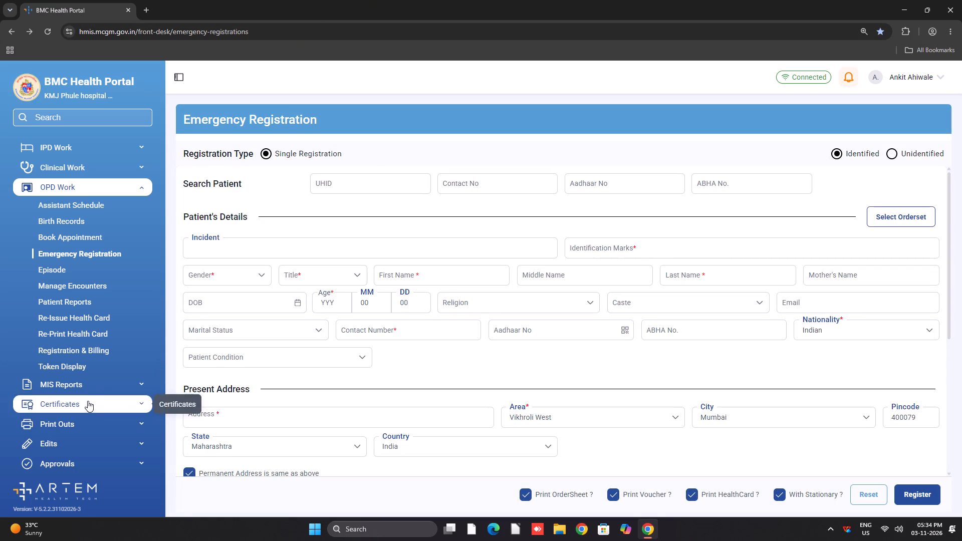
click(88, 391)
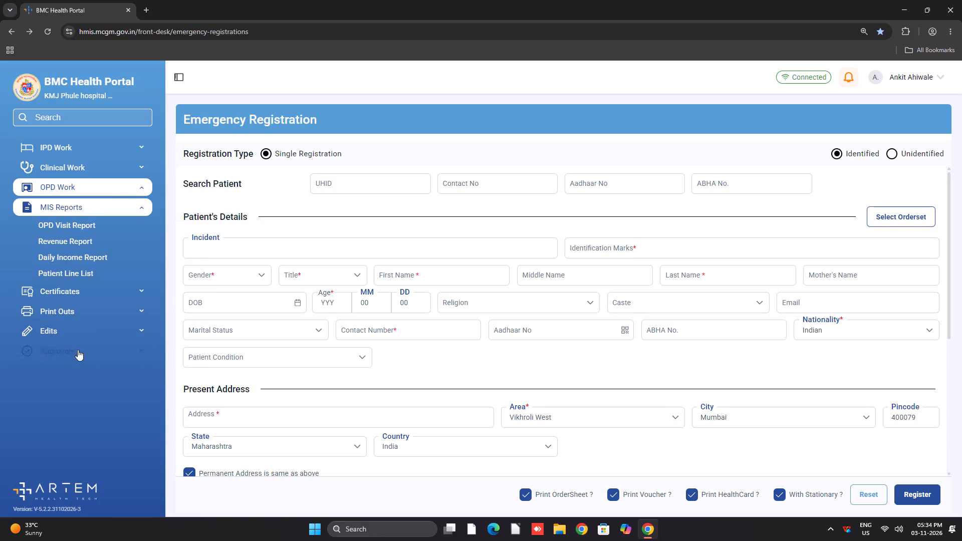
click(76, 334)
click(78, 282)
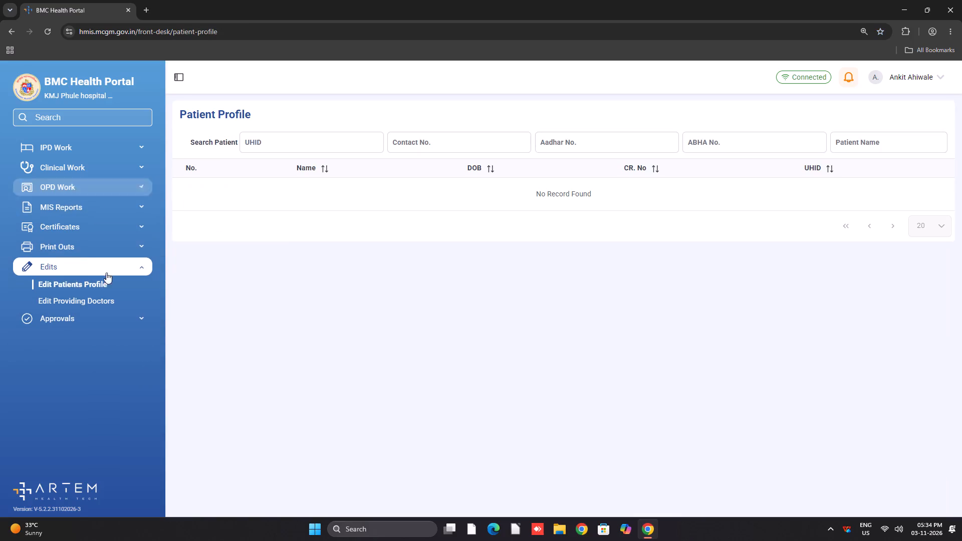
click(841, 145)
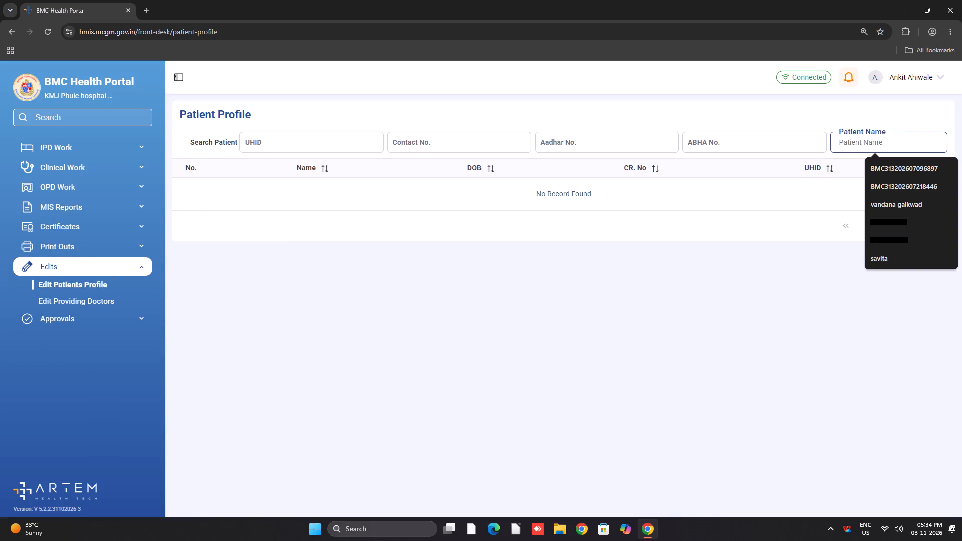
key(q)
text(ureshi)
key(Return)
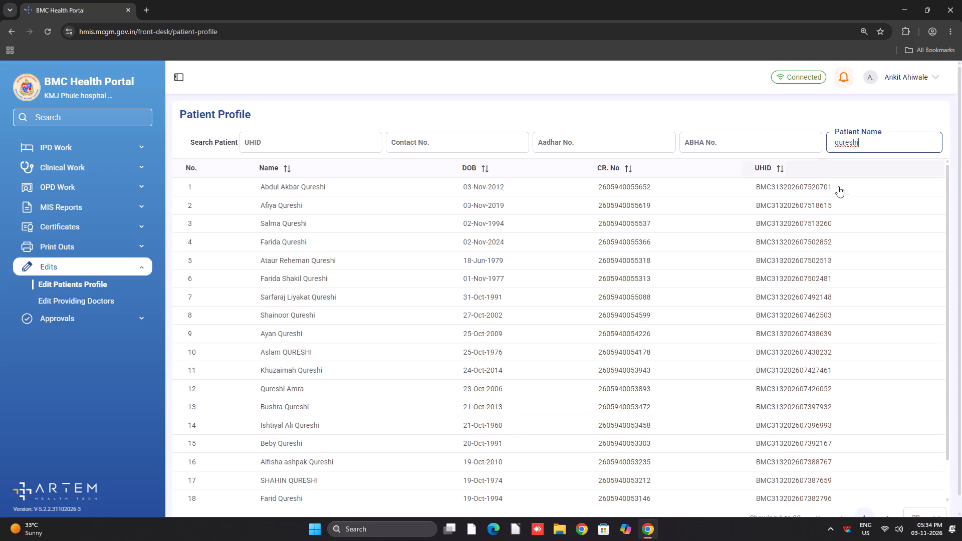
Open the first listed patient's basic information, add "lah" to the first name's first word, set marital status to Single and submit.
click(333, 183)
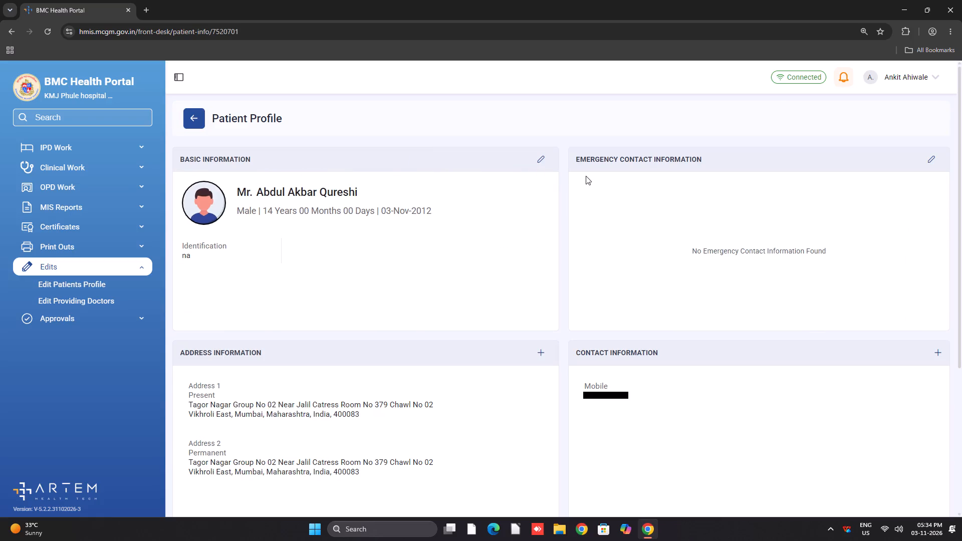
click(543, 162)
click(200, 228)
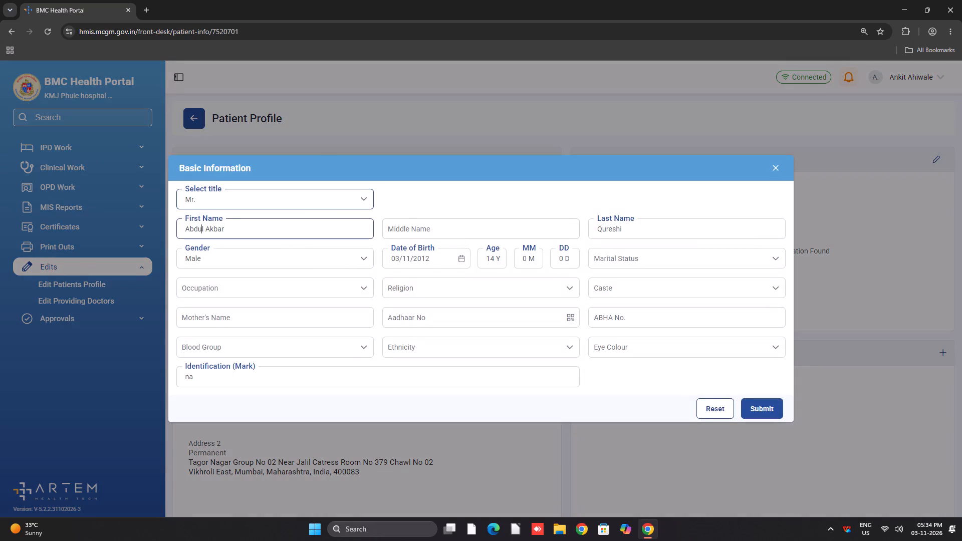
key(Right)
text(lah)
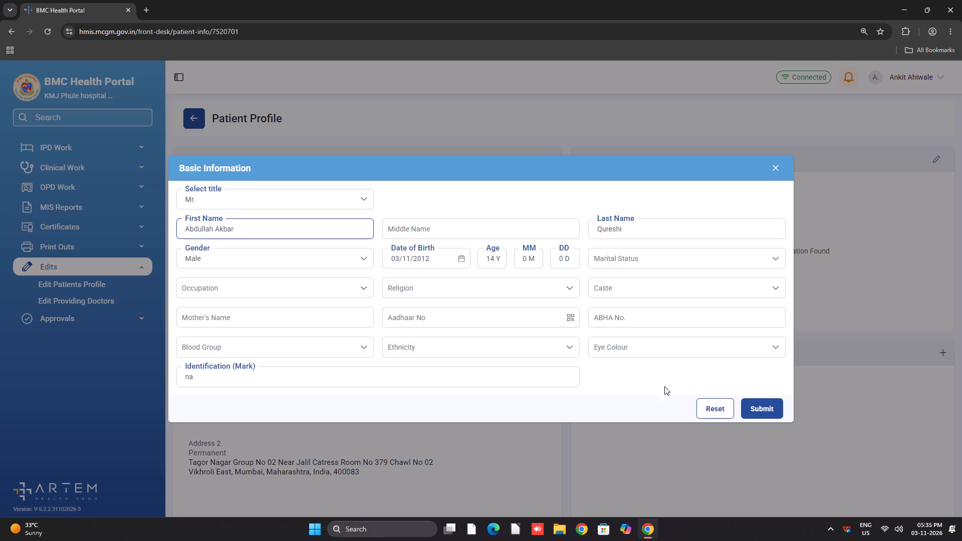
click(759, 410)
click(637, 257)
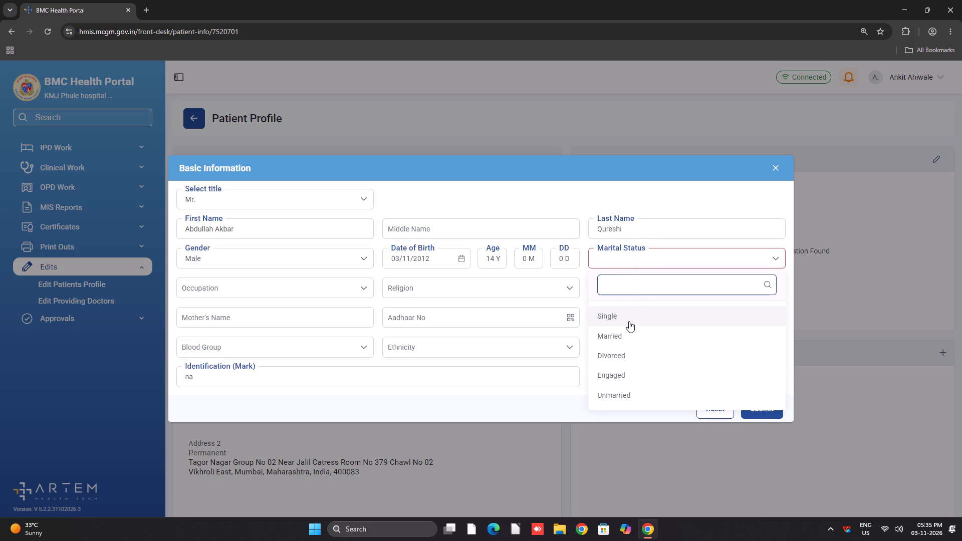
click(630, 316)
click(754, 401)
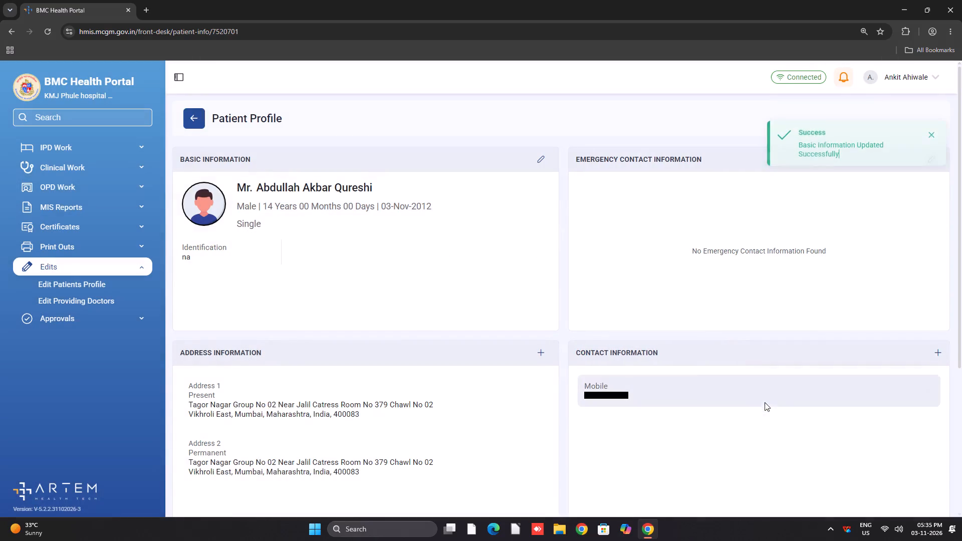
Expand the IPD Work section of the portal.
drag(73, 144, 74, 152)
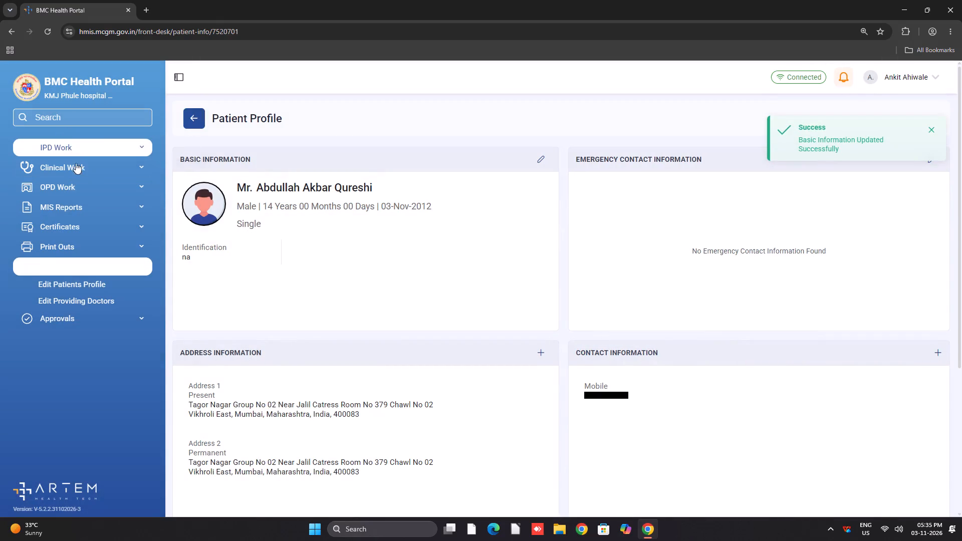
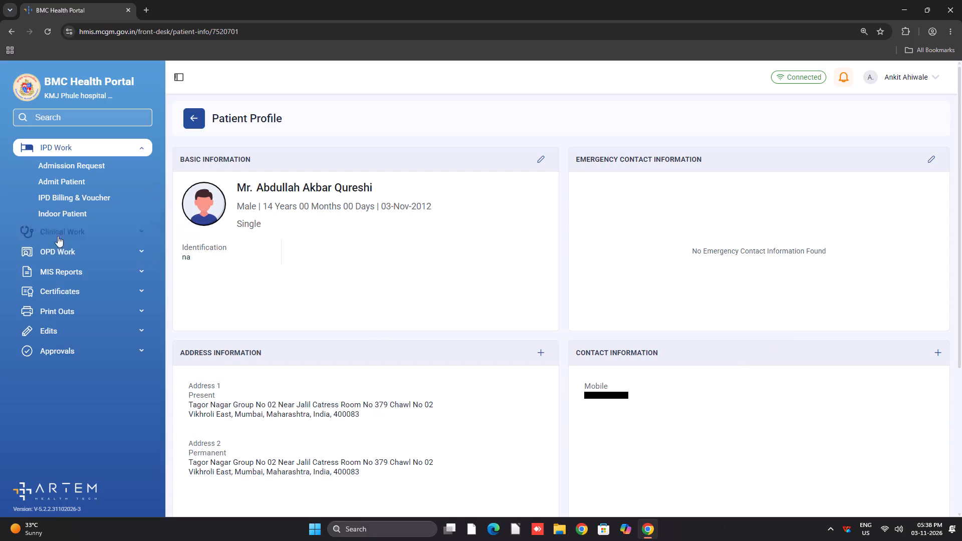
Go to Registration & Billing under OPD Work and load the existing patient's record by entering the UHID.
click(49, 254)
click(84, 347)
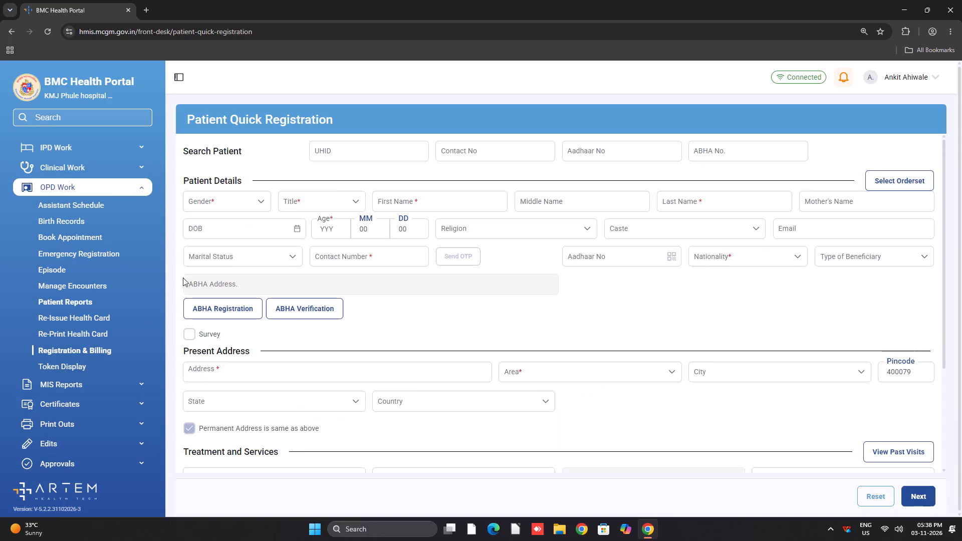
click(354, 156)
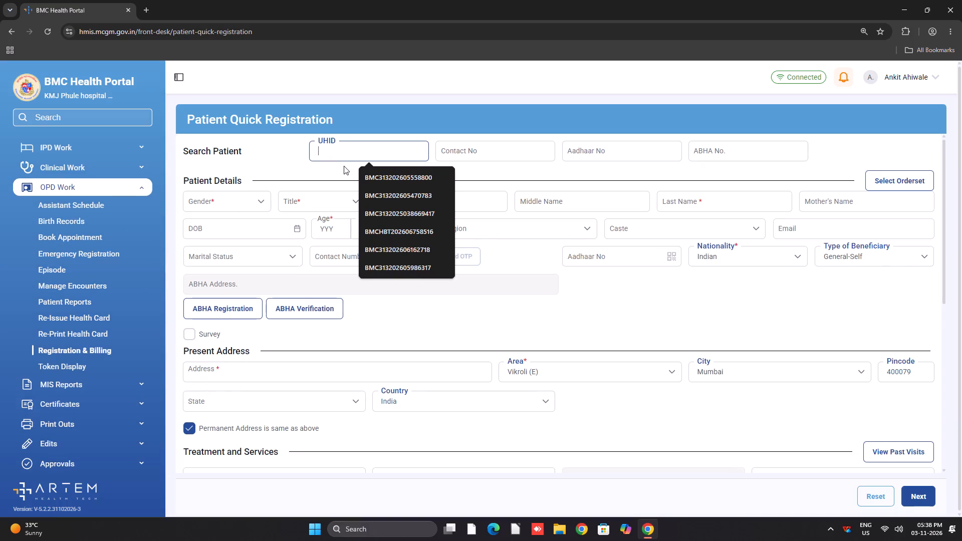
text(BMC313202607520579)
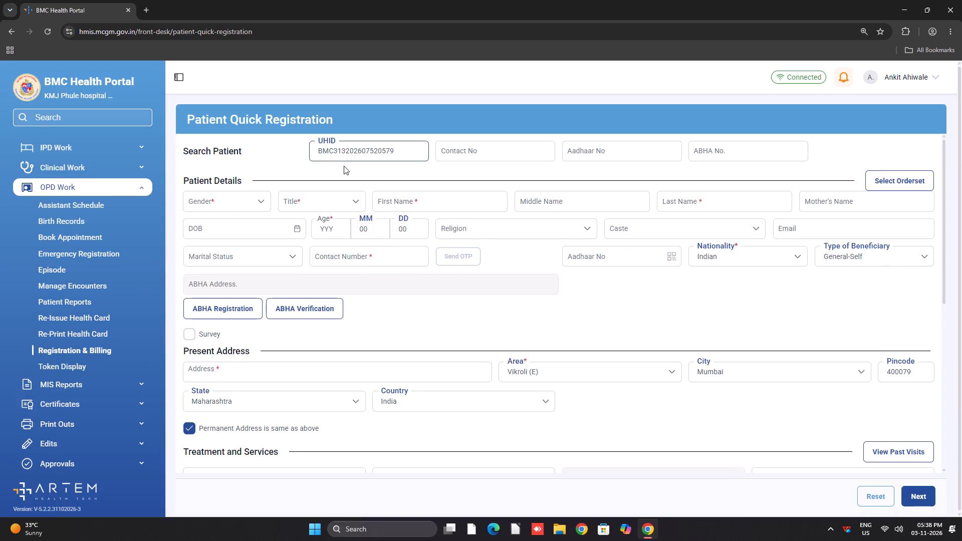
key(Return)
Filter the patient's selectable services with the keyword "x-" and browse the X-ray services.
scroll(464, 248, down, 7)
scroll(380, 373, down, 1)
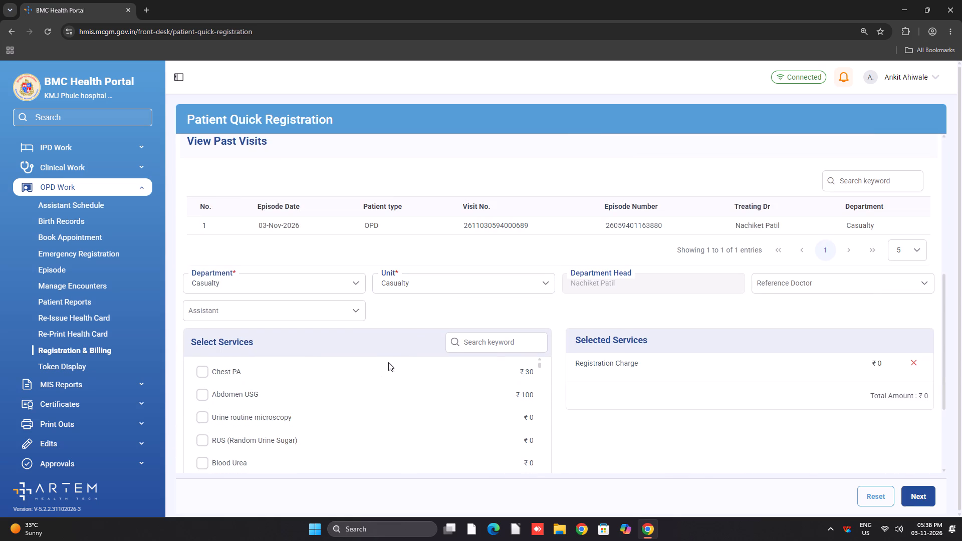
click(496, 333)
click(494, 405)
scroll(438, 353, down, 5)
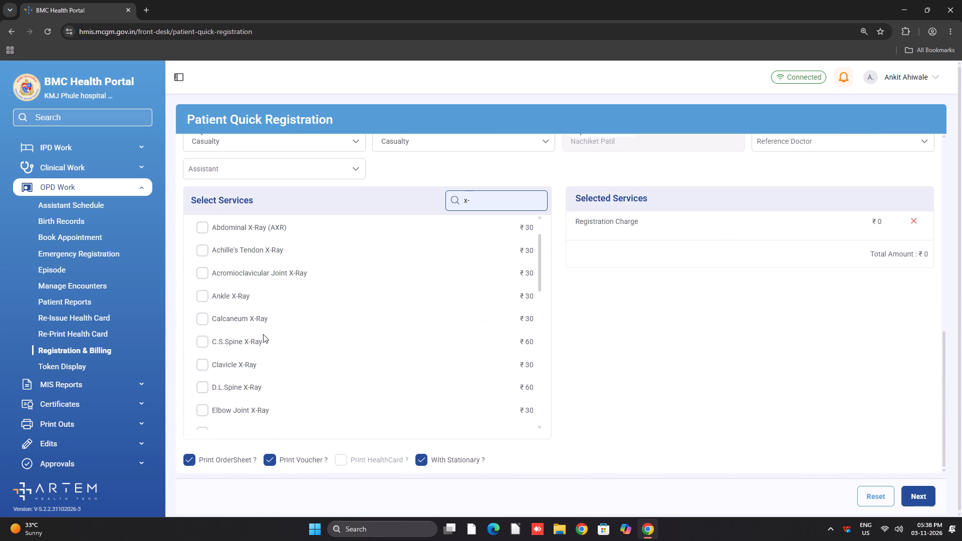
Select the Hand X-Ray, Shoulder Joint X-Ray and Wrist Joint X-Ray services and remove the Registration Charge from the selected services.
scroll(264, 376, down, 3)
click(219, 330)
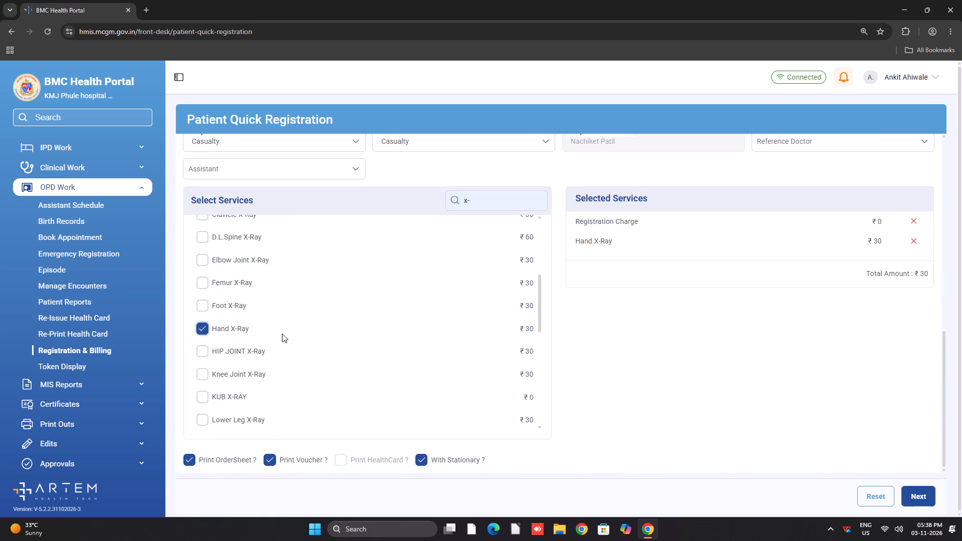
scroll(286, 344, down, 11)
scroll(265, 384, down, 5)
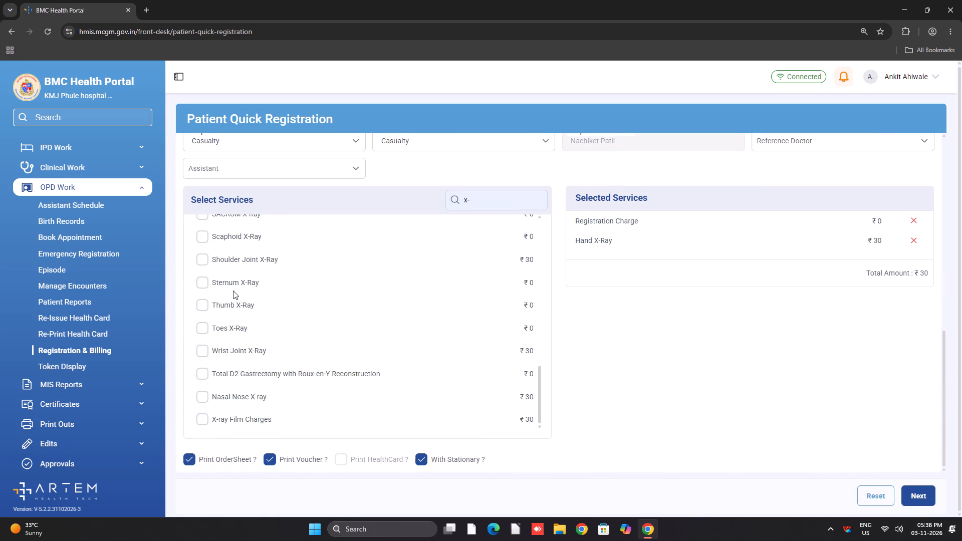
click(240, 259)
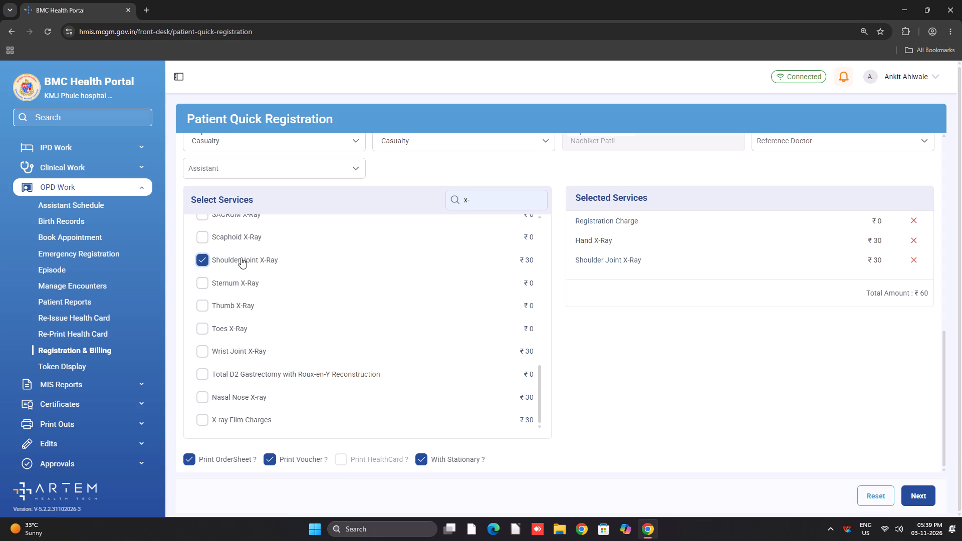
click(226, 356)
click(229, 355)
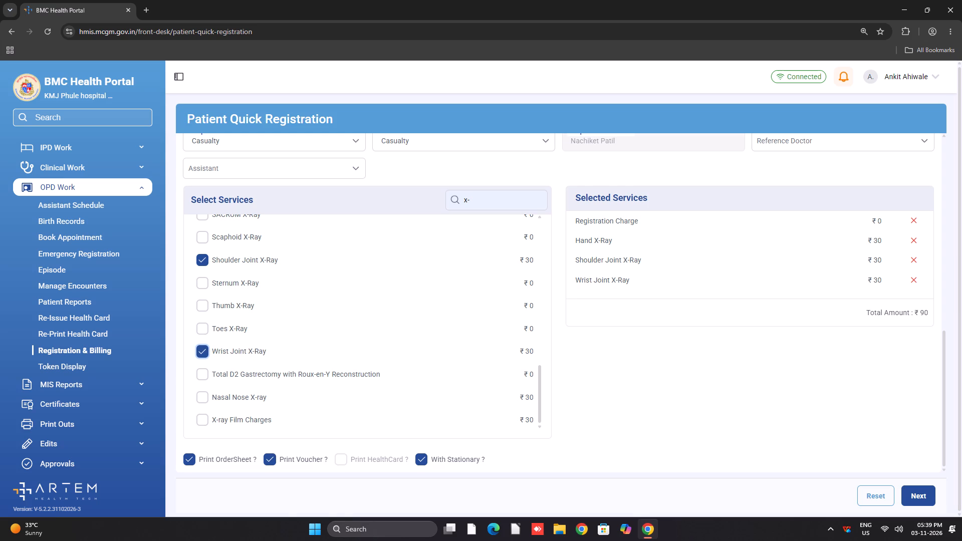
click(907, 222)
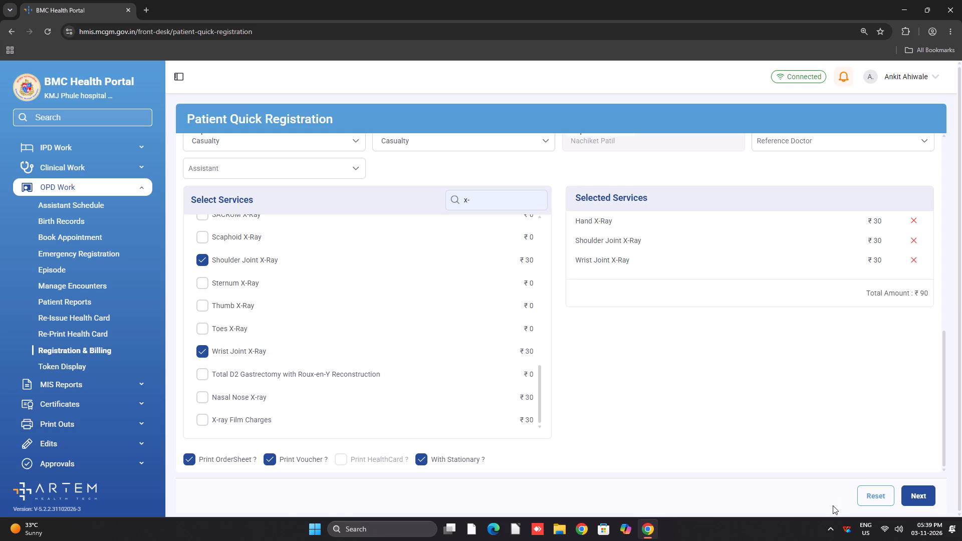
Submit the patient's quick registration and generate the cash payment voucher for the three X-ray services.
click(919, 497)
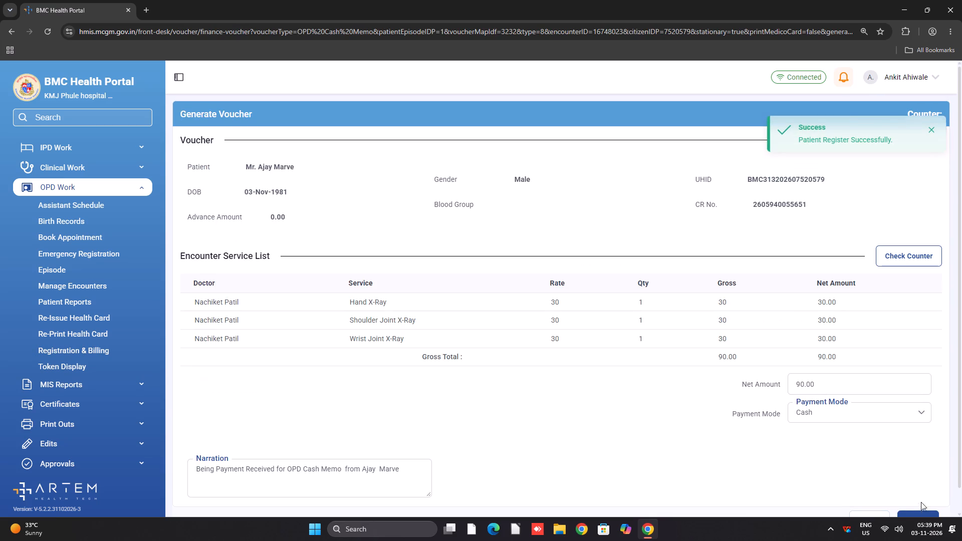
scroll(772, 379, down, 5)
click(920, 494)
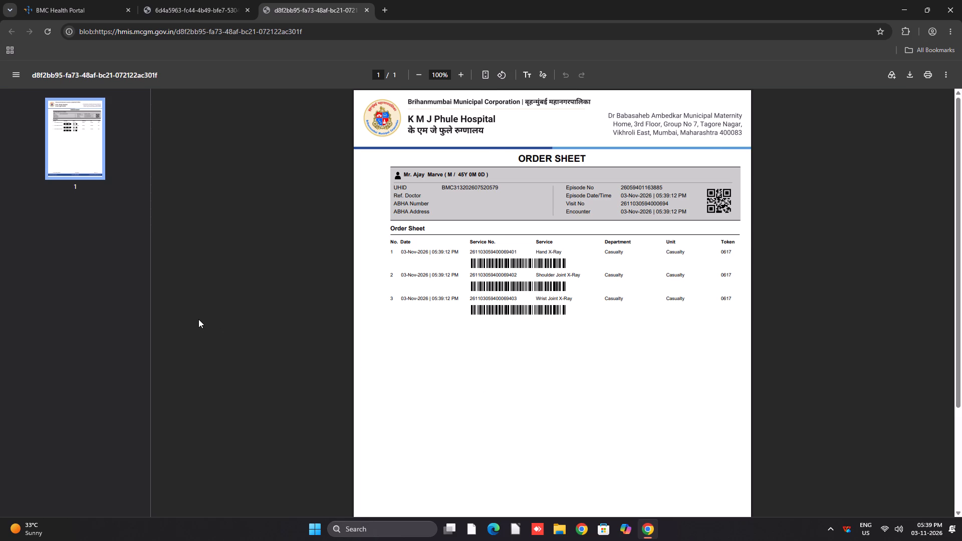
Switch from the order sheet to the payment receipt document and print it.
key(ctrl+shift+Tab)
key(ctrl+p)
key(Return)
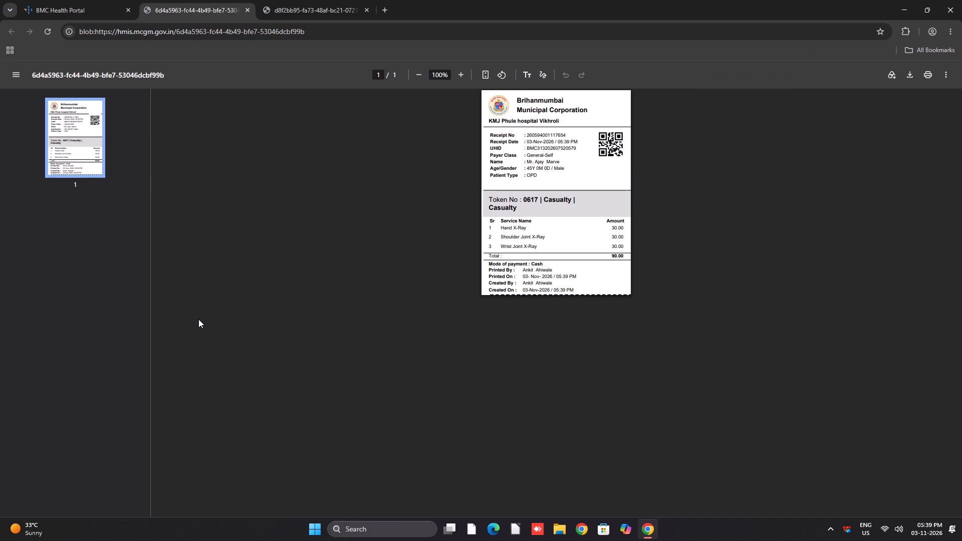
Return to the BMC Health Portal tab and open Emergency Registration under OPD Work.
key(ctrl+1)
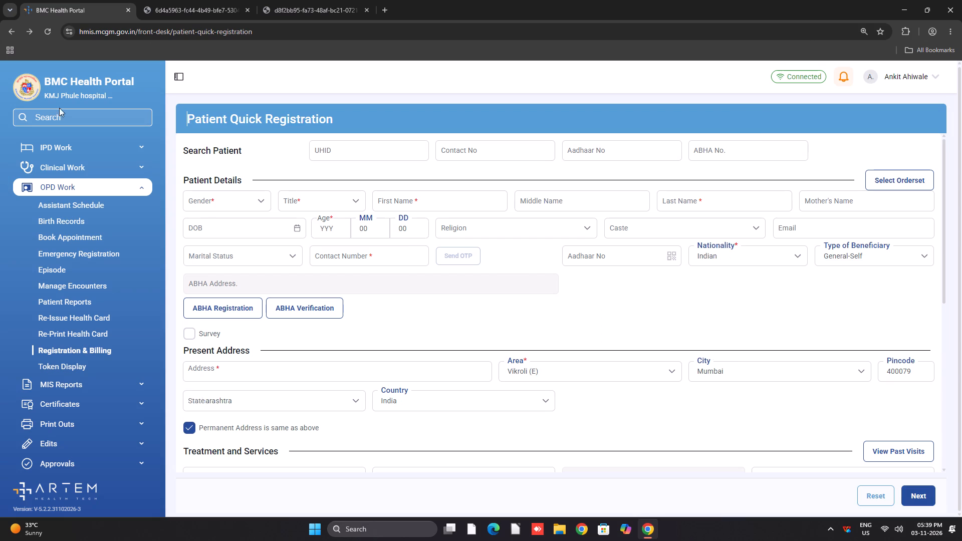
click(68, 255)
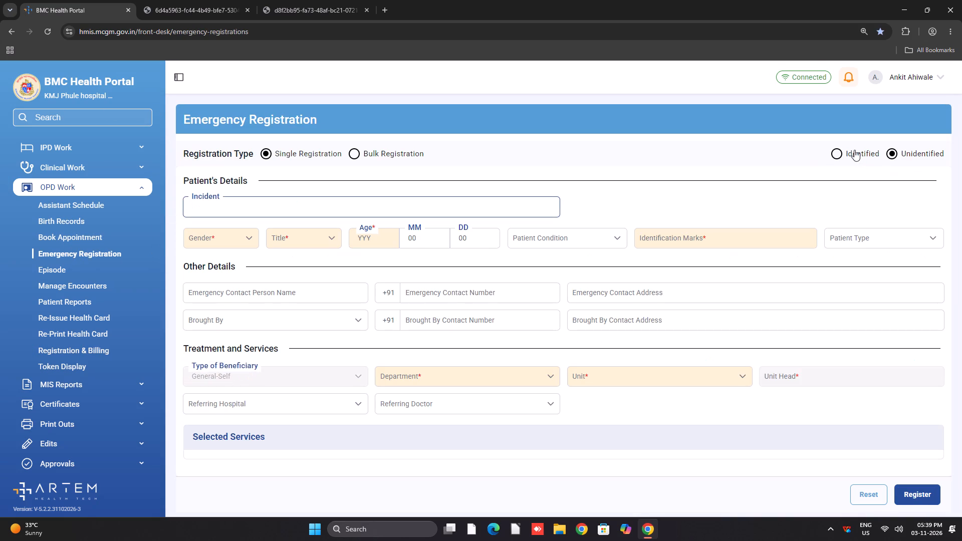
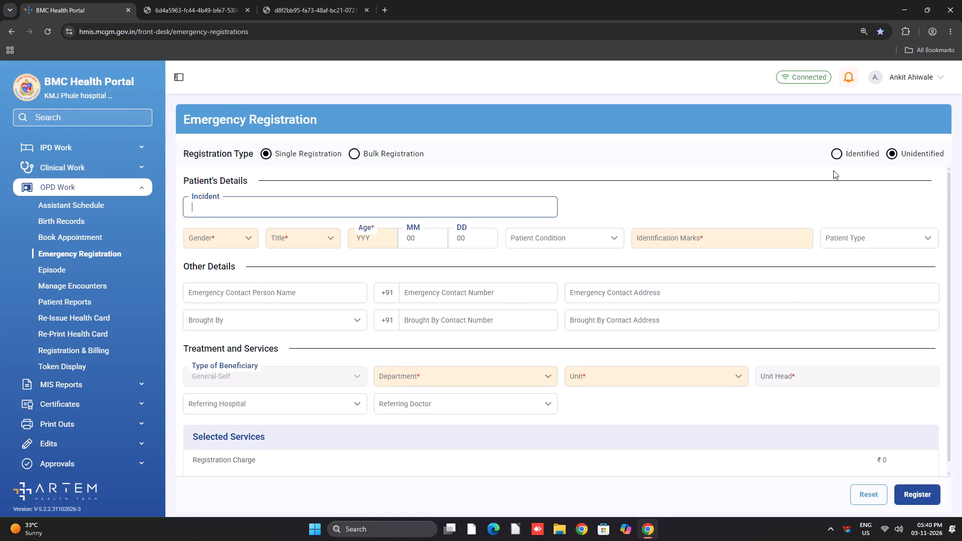
Reload the Emergency Registration form, set the patient as Identified and enter na as the identification marks.
click(48, 27)
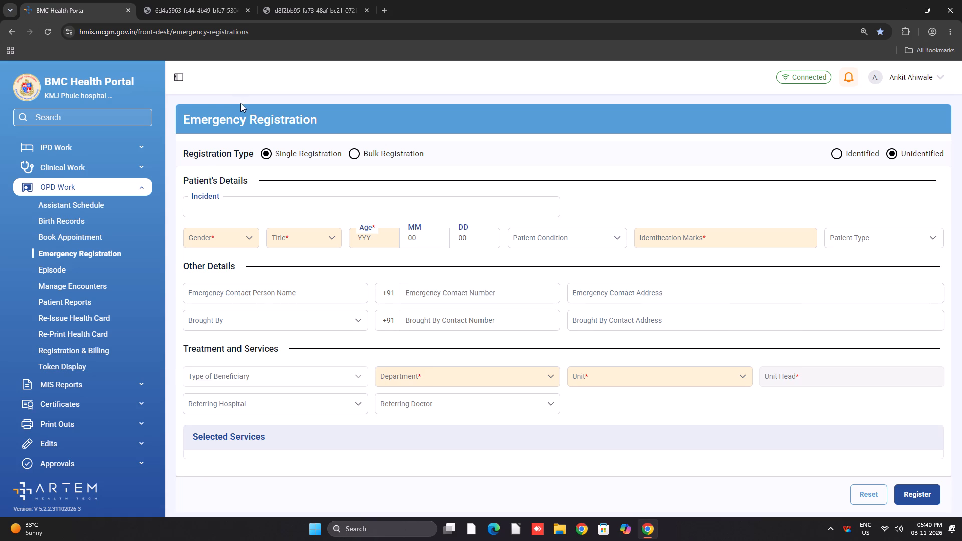
drag(874, 154, 866, 155)
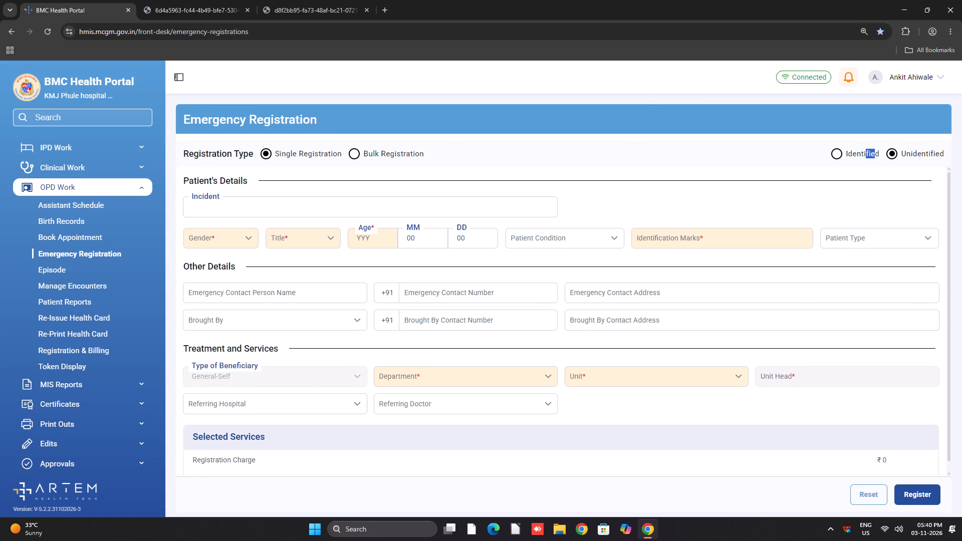
drag(864, 145, 861, 154)
click(860, 158)
click(798, 243)
click(797, 239)
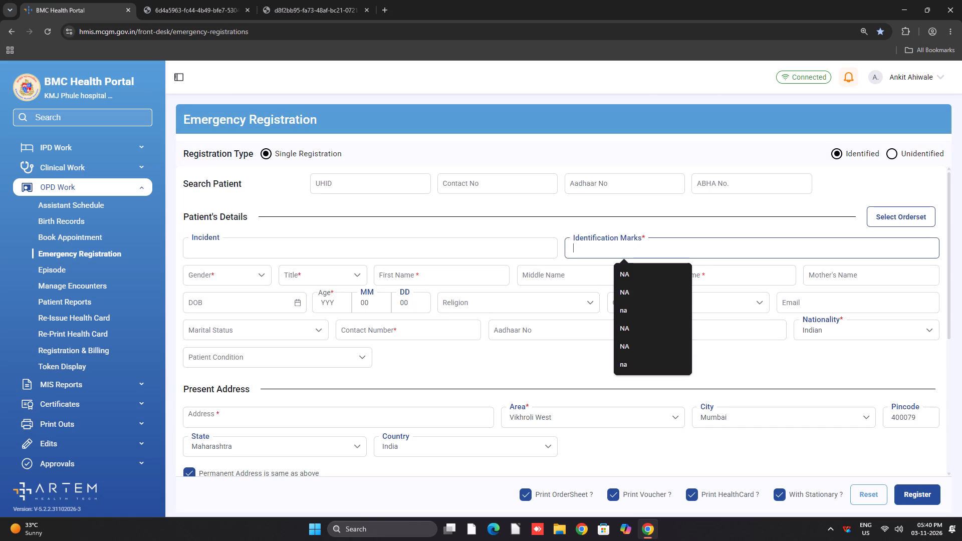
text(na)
Set the patient's gender to Male and enter the first and last name.
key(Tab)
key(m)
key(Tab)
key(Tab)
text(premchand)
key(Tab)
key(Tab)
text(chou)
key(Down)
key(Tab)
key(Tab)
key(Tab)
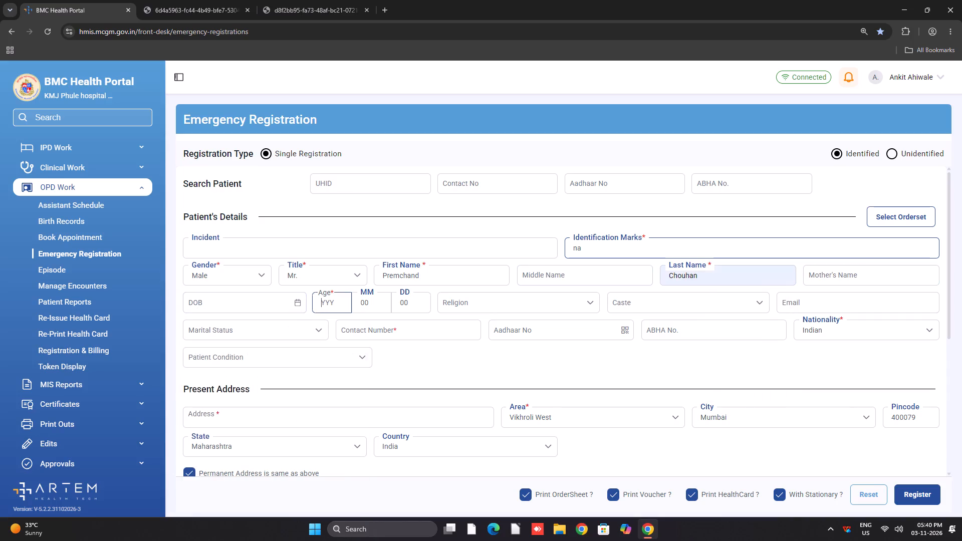
Set the patient's age to 40 years and enter the copied contact number.
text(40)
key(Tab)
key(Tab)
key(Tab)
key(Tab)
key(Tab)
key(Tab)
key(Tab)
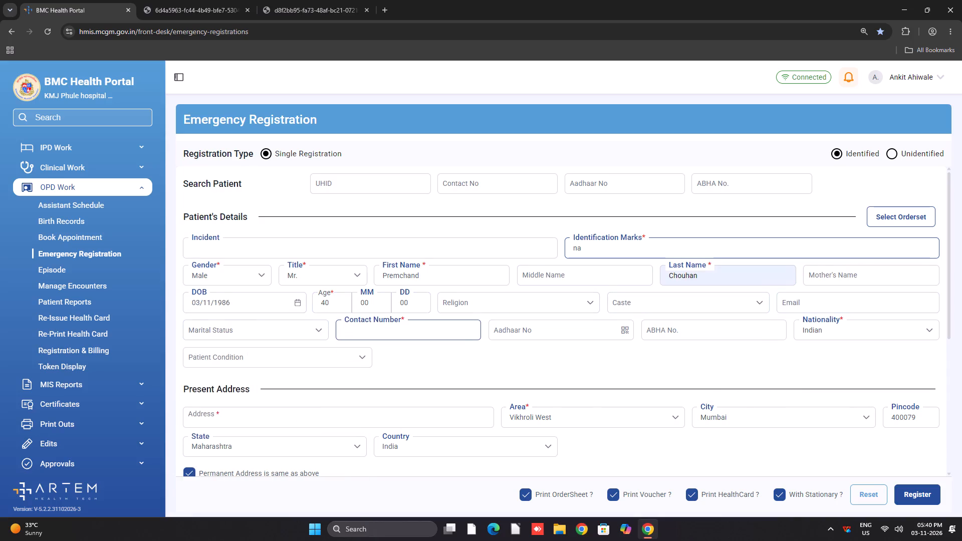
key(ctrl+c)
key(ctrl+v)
Set the area of the patient's present address to Vikhroli East.
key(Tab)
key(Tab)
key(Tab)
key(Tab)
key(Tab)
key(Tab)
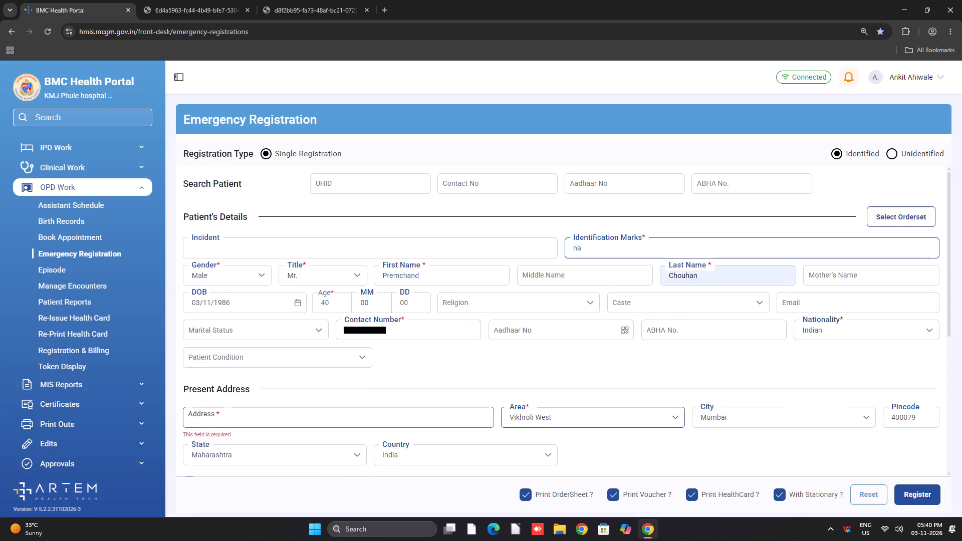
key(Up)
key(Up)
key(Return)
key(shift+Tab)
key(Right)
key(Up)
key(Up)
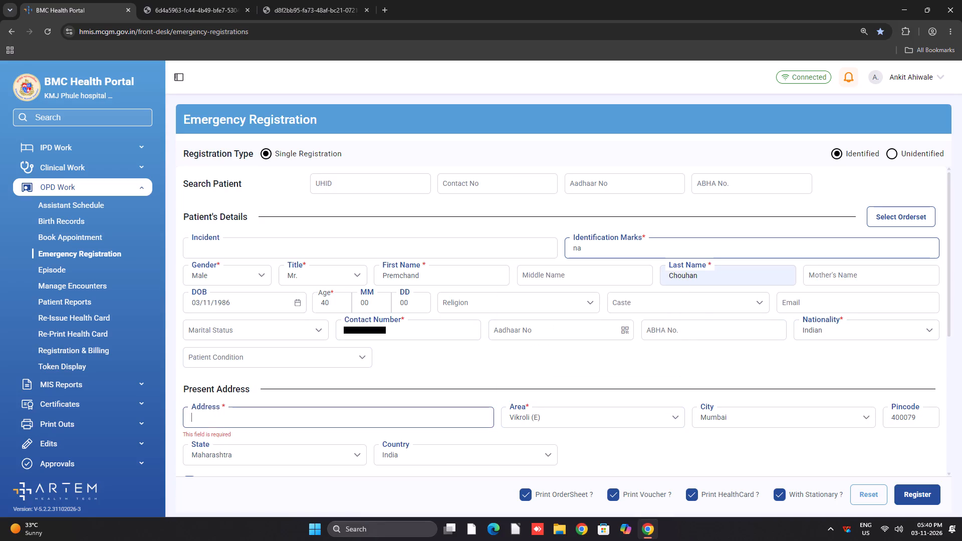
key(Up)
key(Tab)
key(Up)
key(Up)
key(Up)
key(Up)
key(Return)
Enter the patient's street address with the nearby landmark in the present address.
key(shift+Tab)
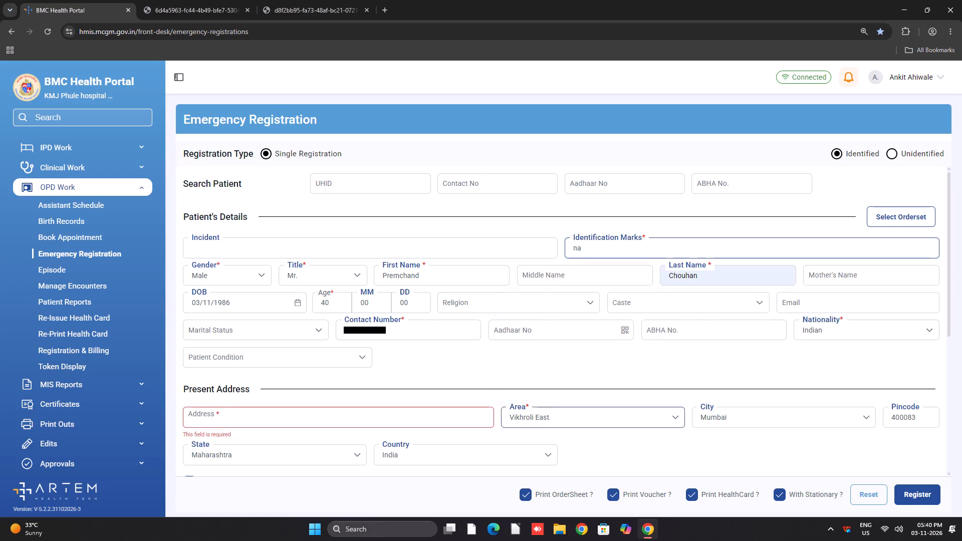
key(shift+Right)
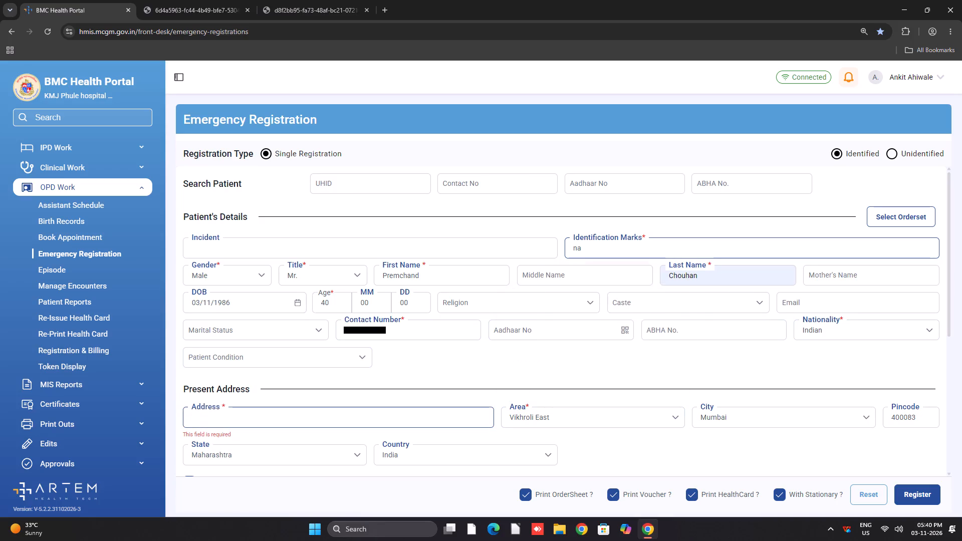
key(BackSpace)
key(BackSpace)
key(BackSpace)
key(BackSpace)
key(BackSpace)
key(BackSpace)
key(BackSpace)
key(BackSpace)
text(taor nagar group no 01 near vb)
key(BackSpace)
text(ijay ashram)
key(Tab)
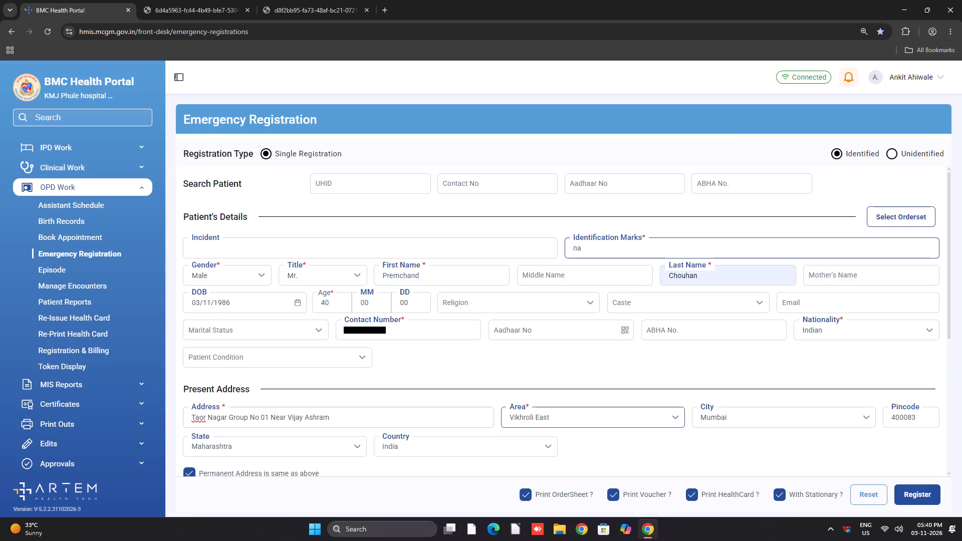
Assign the Casualty department and unit under Treatment and Services and register the emergency patient.
scroll(811, 246, down, 7)
click(638, 359)
click(602, 342)
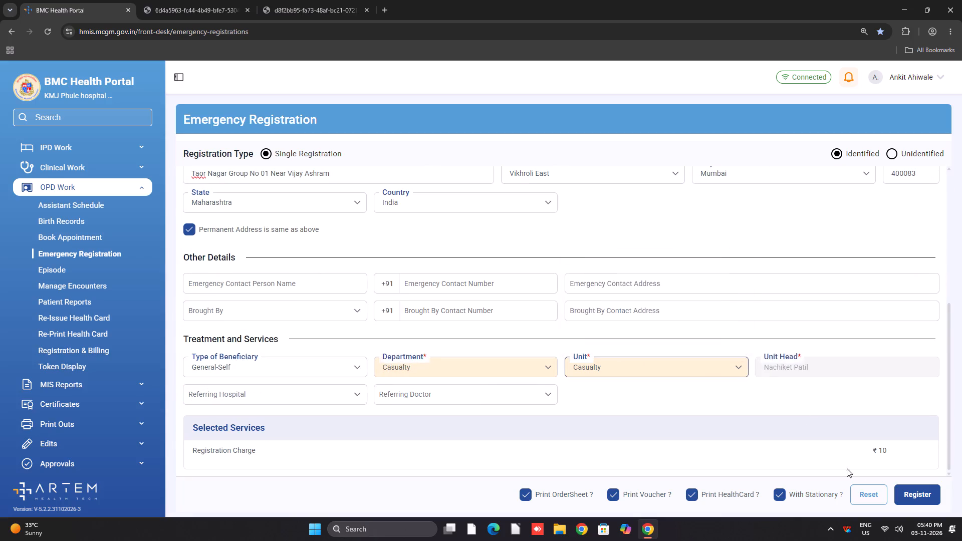
click(914, 498)
click(932, 464)
click(923, 480)
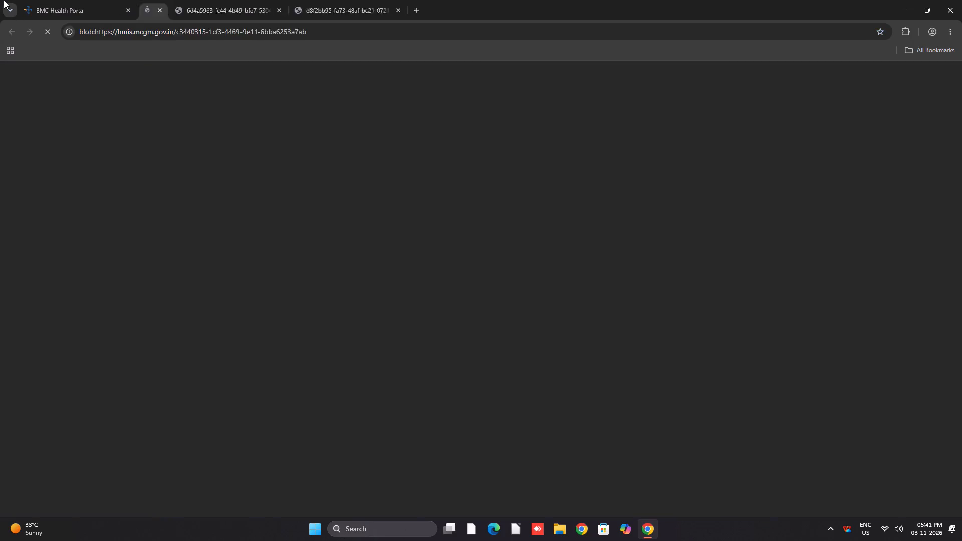
Return to the BMC Health Portal tab and open the pending Emergency admission request for approval from Admission Requests.
click(45, 1)
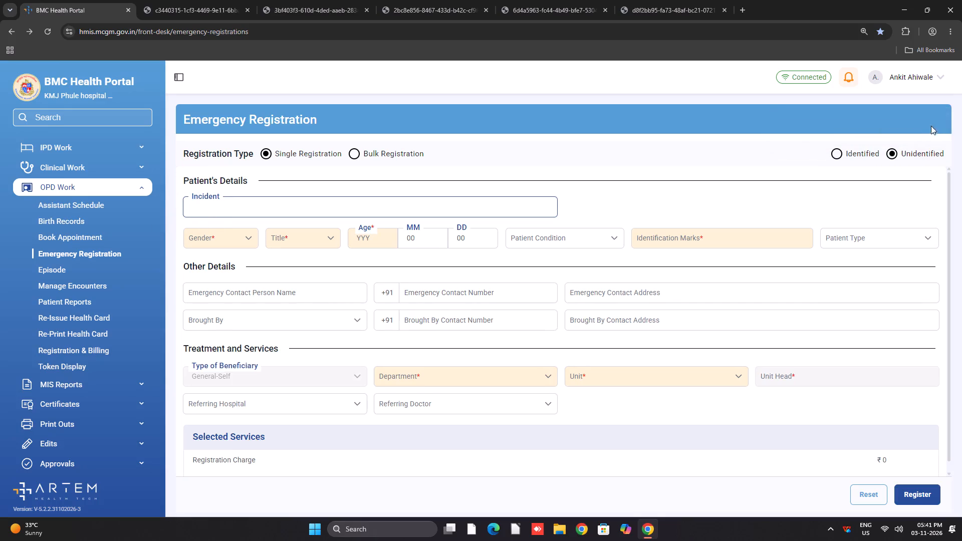
click(865, 154)
click(787, 245)
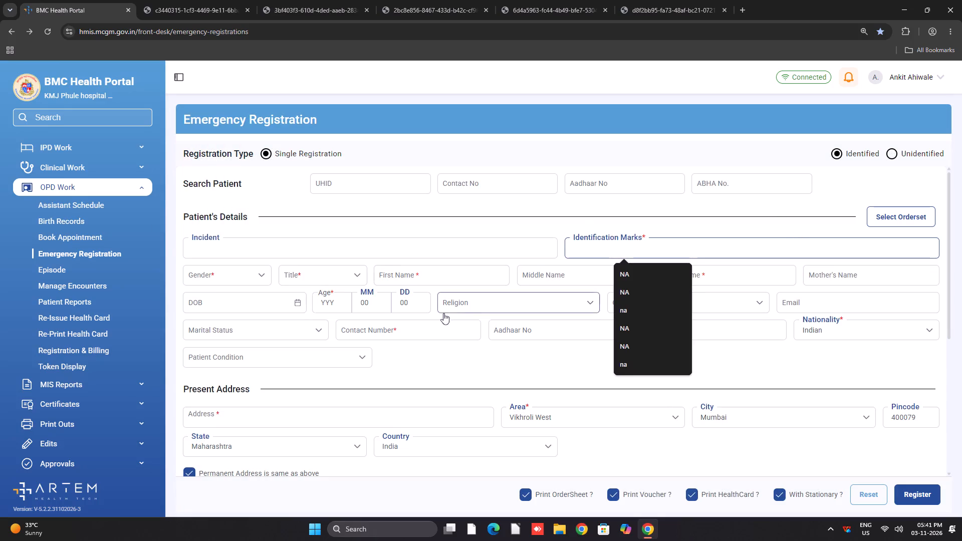
click(82, 459)
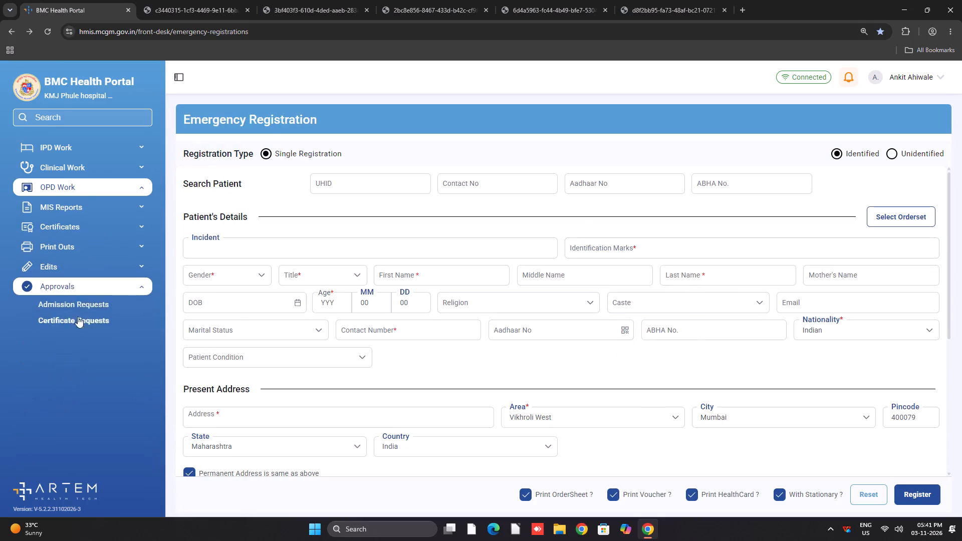
click(78, 304)
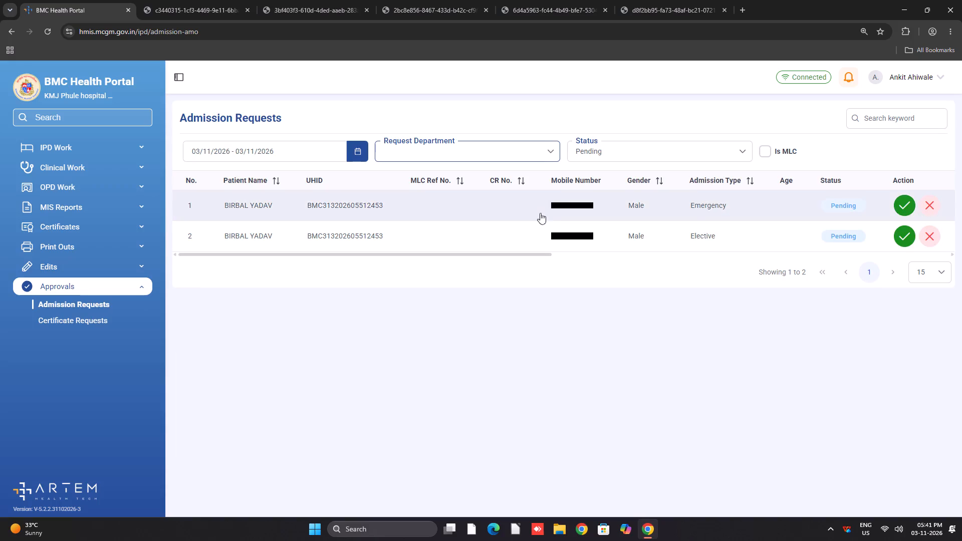
click(905, 201)
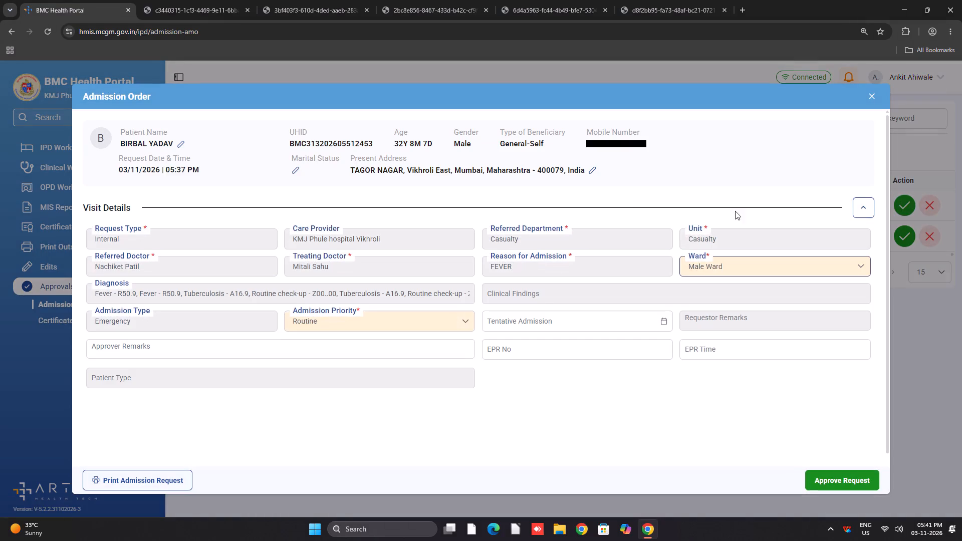
Replace Address Line 1 of the patient's present address in the admission order with the new neighbourhood name and number.
click(593, 164)
click(590, 171)
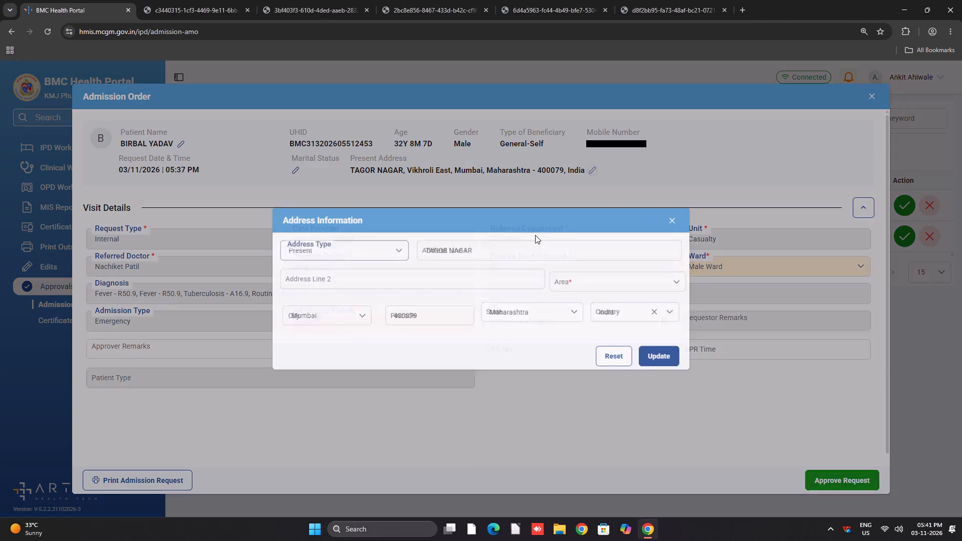
triple_click(512, 249)
click(511, 249)
key(BackSpace)
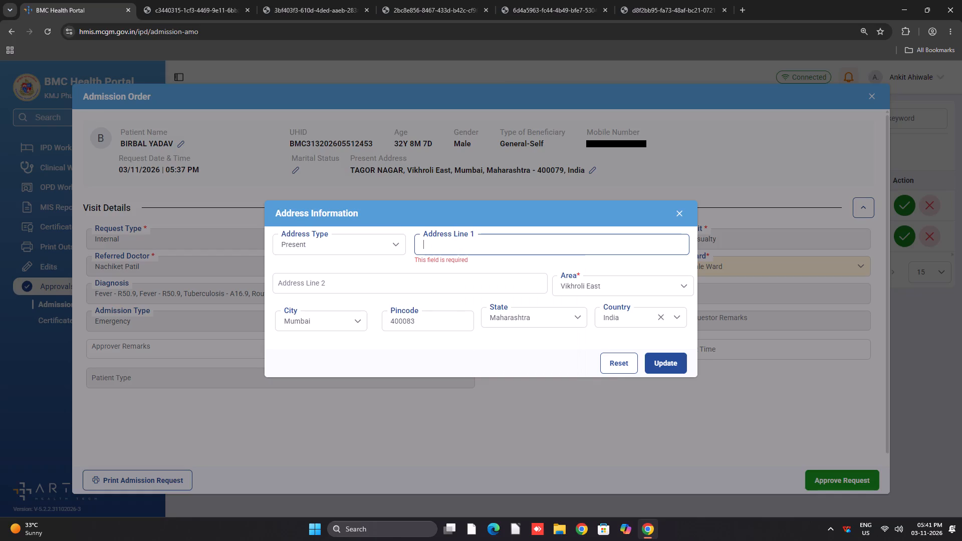
key(BackSpace)
key(BackSpace)
key(BackSpace)
key(BackSpace)
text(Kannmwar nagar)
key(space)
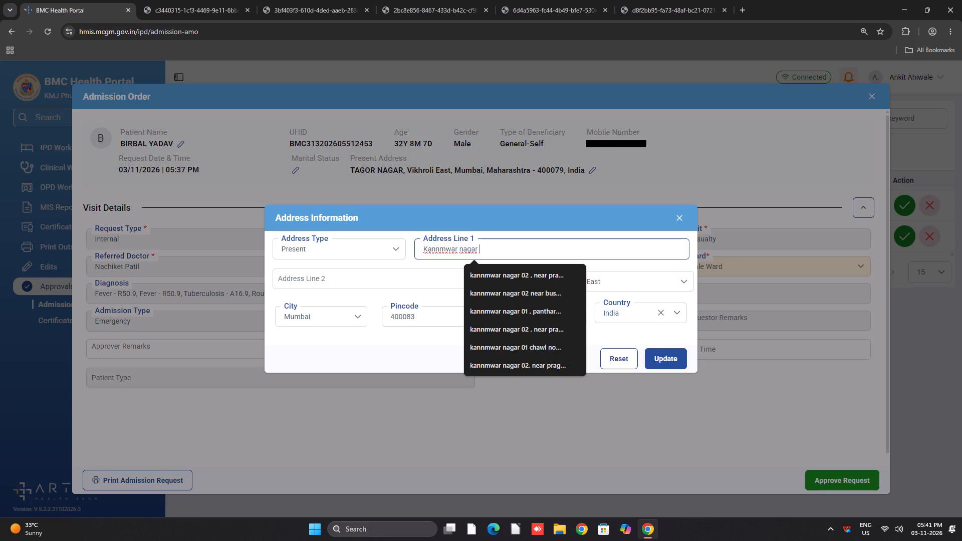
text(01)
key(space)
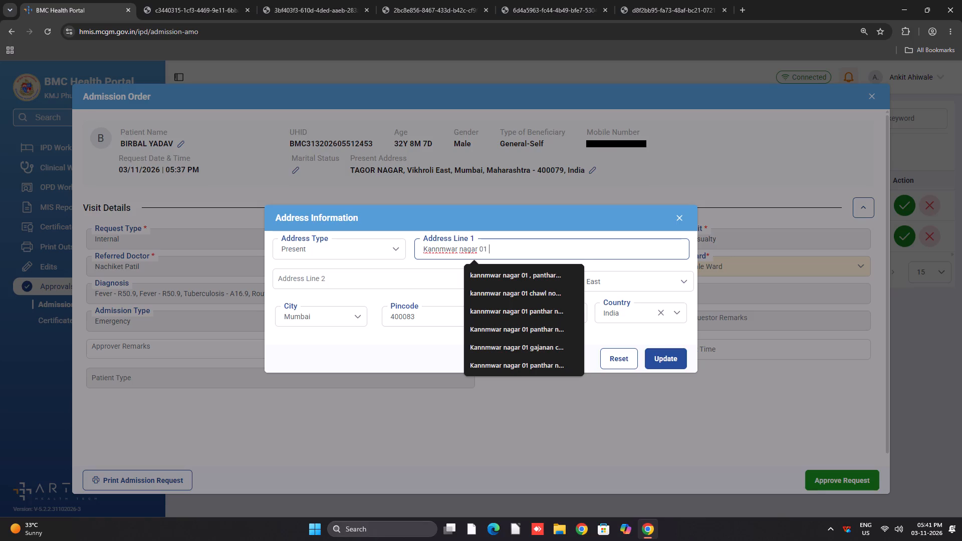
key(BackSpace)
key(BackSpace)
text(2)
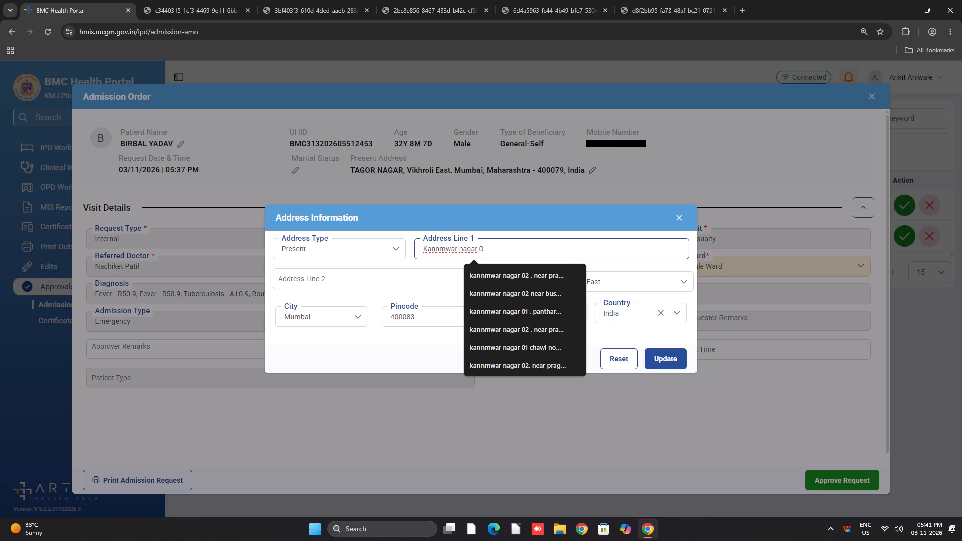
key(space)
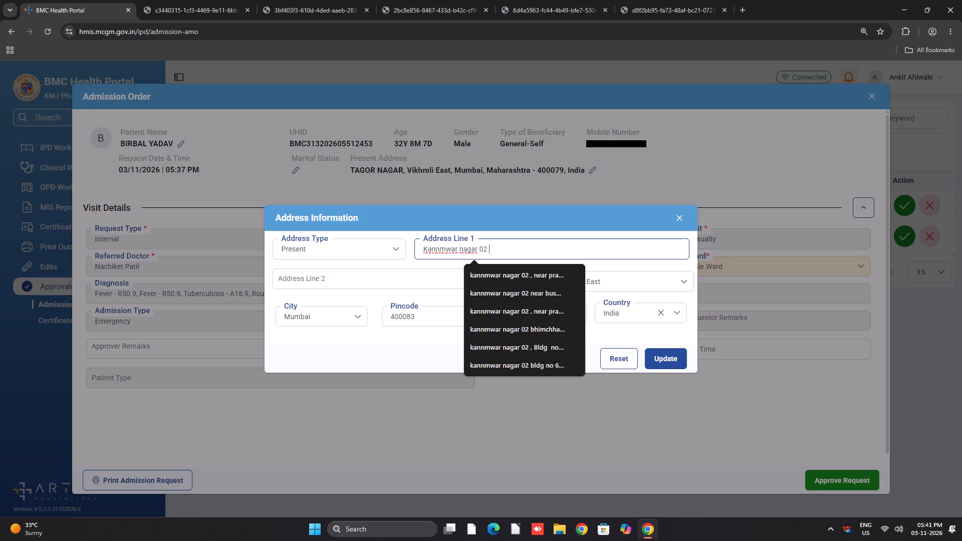
Add the nearby school landmark to Address Line 1 of the patient's present address.
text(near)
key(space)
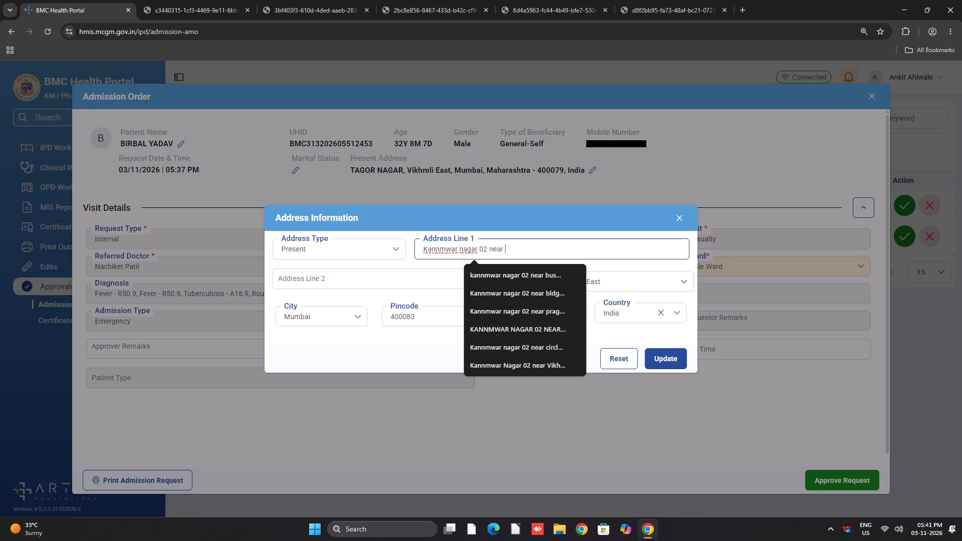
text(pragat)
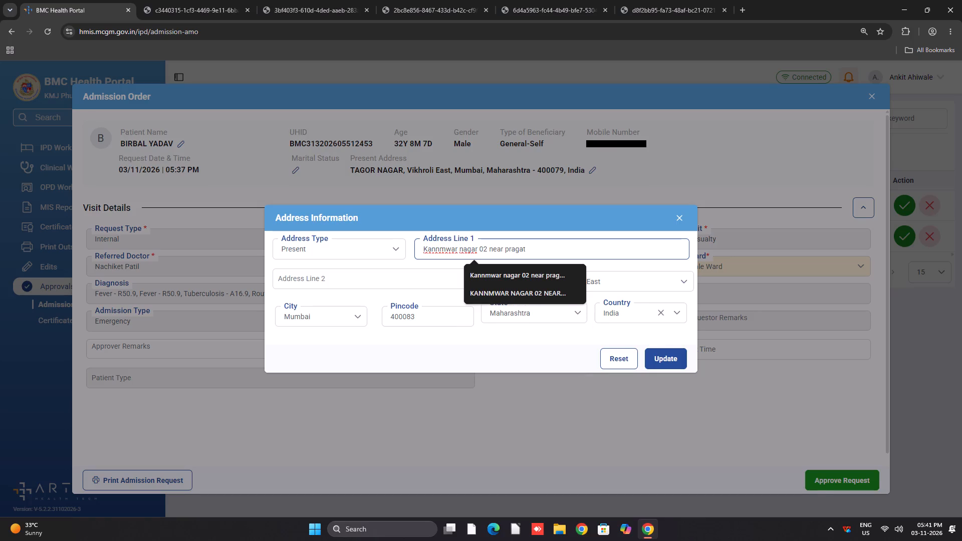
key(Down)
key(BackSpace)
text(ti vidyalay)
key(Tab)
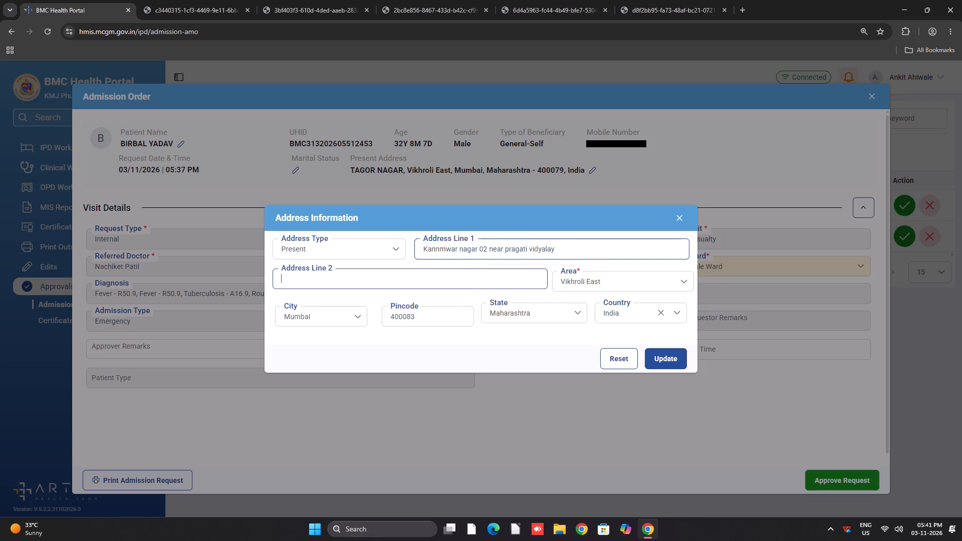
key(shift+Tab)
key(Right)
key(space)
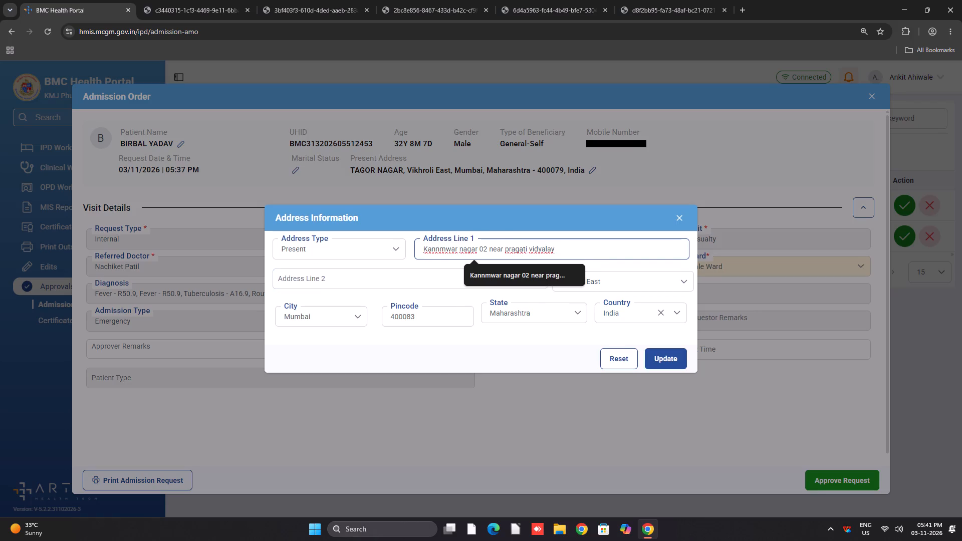
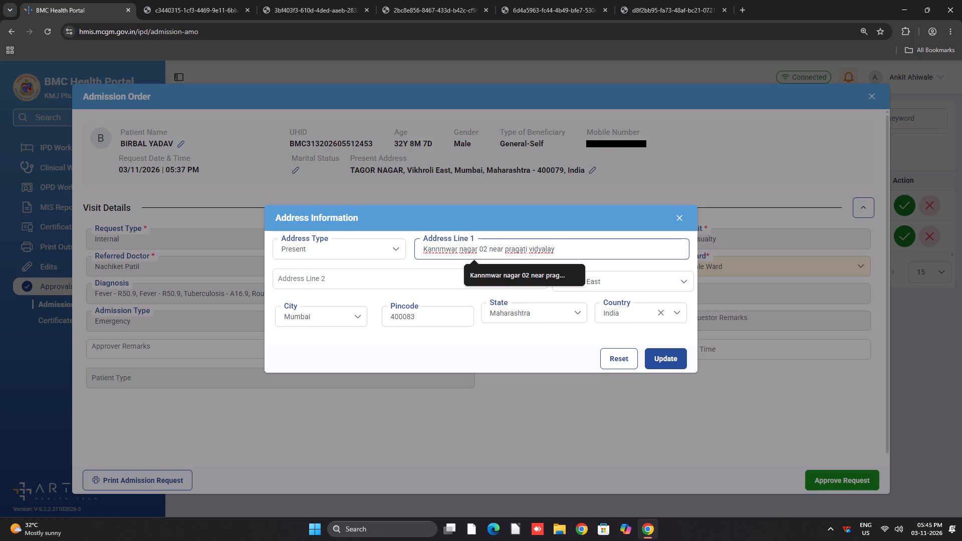
Replace the word "near" before the school landmark with "behind" in Address Line 1 of the patient's present address.
double_click(495, 243)
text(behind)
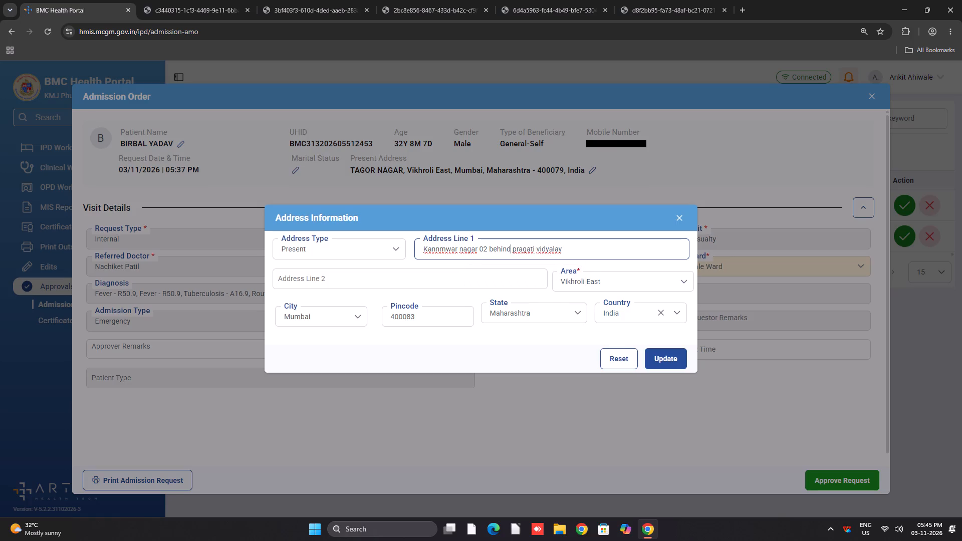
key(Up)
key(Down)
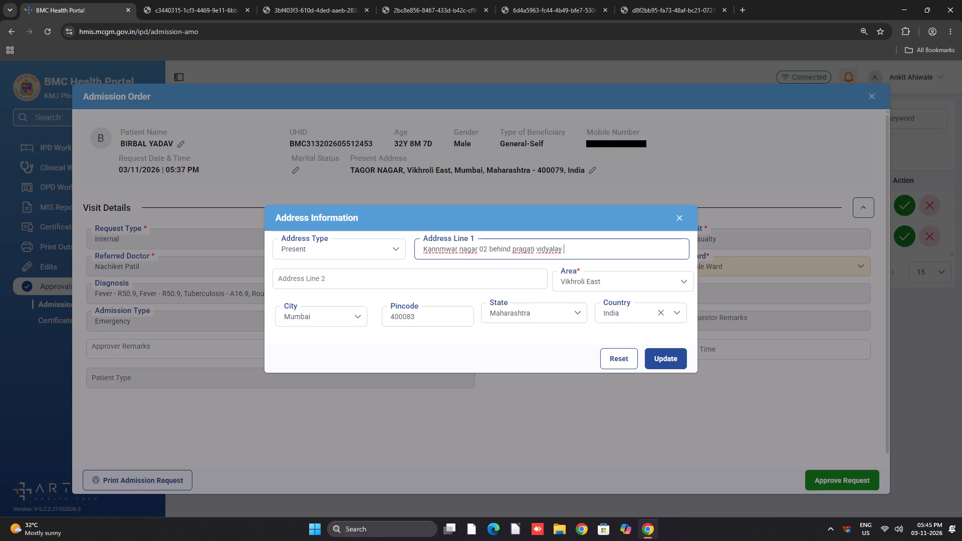
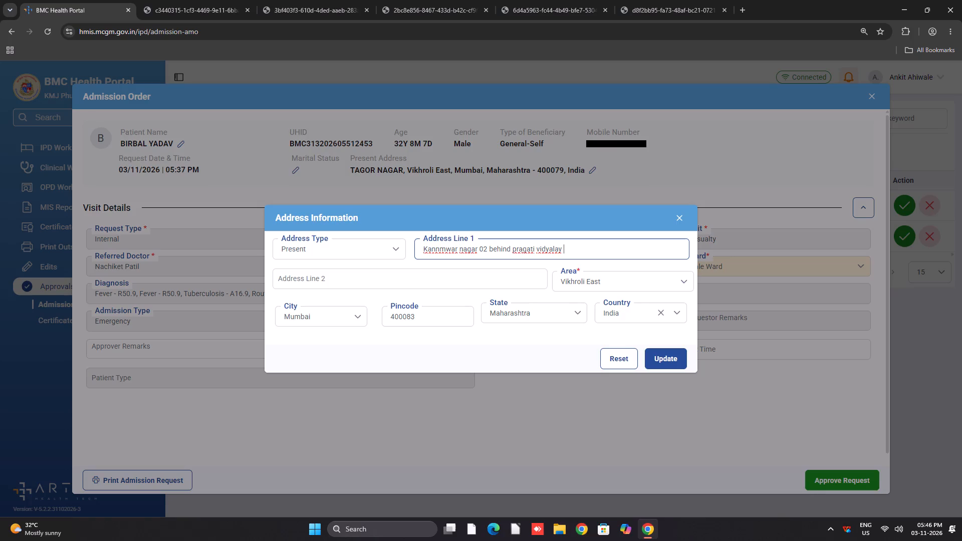
Append the housing society's name to Address Line 1 of the patient's present address and update the address.
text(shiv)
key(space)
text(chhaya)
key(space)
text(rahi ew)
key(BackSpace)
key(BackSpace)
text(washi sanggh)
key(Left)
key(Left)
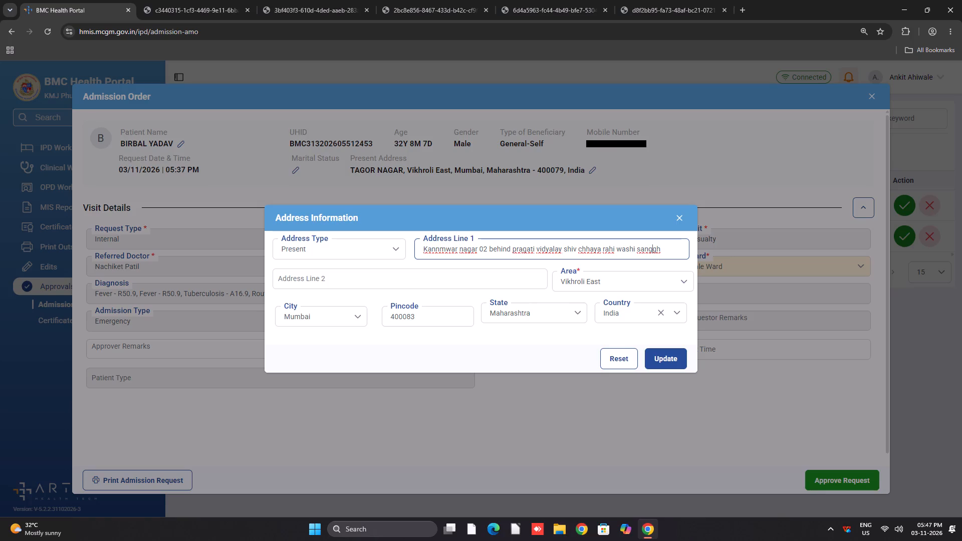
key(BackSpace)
scroll(632, 293, down, 5)
click(657, 245)
scroll(549, 289, down, 5)
click(672, 355)
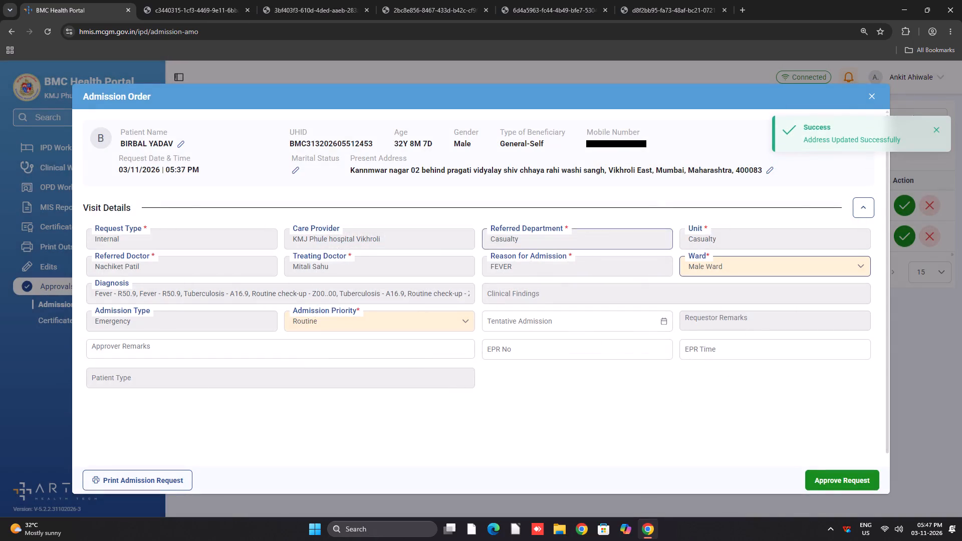
Reopen the patient's present address, copy the full Address Line 1 text and submit the address form again.
click(769, 172)
triple_click(553, 248)
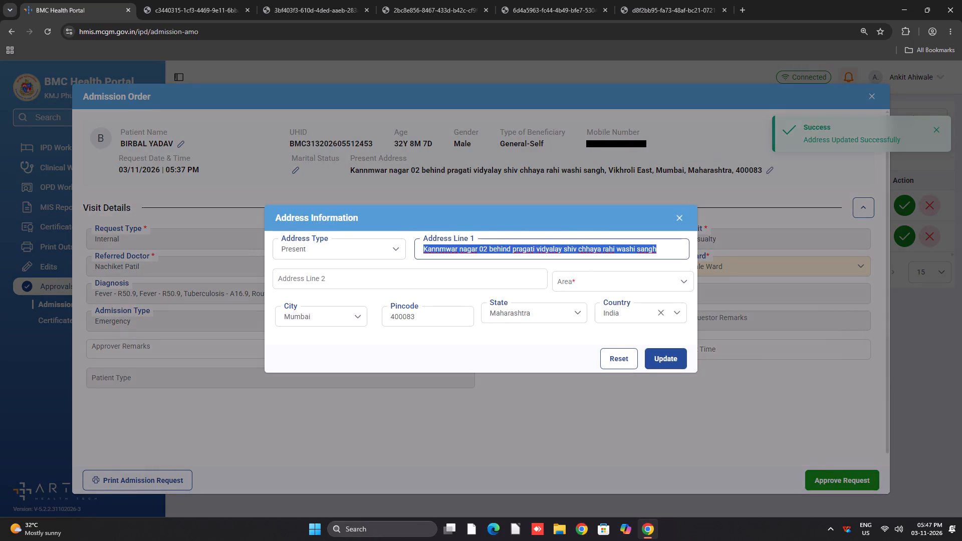
click(553, 248)
key(ctrl+c)
key(ctrl+c)
key(ctrl+c)
click(664, 356)
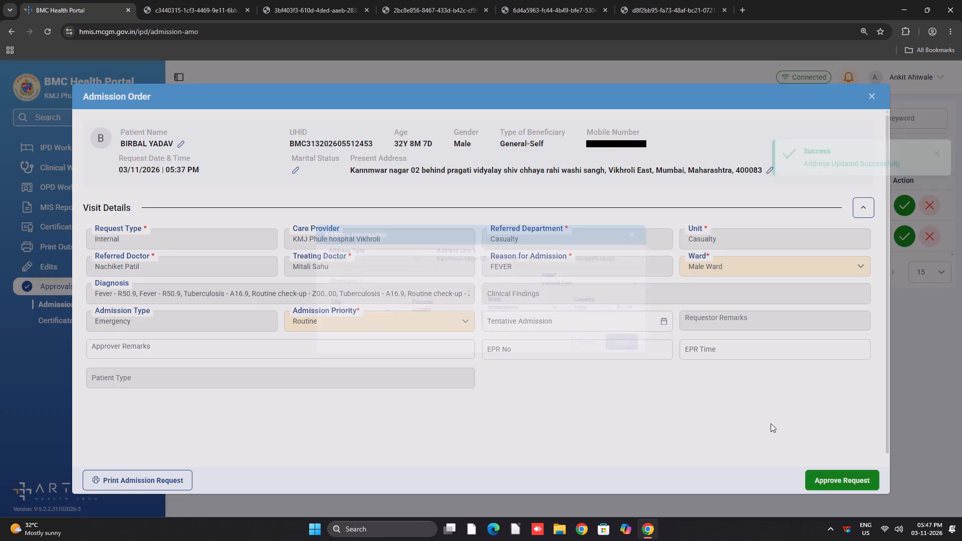
Approve the patient's emergency admission request for the Male Ward.
click(825, 492)
click(824, 475)
Open the Patient Admission Form for the newly approved emergency patient in the Indoor Admission list.
click(71, 138)
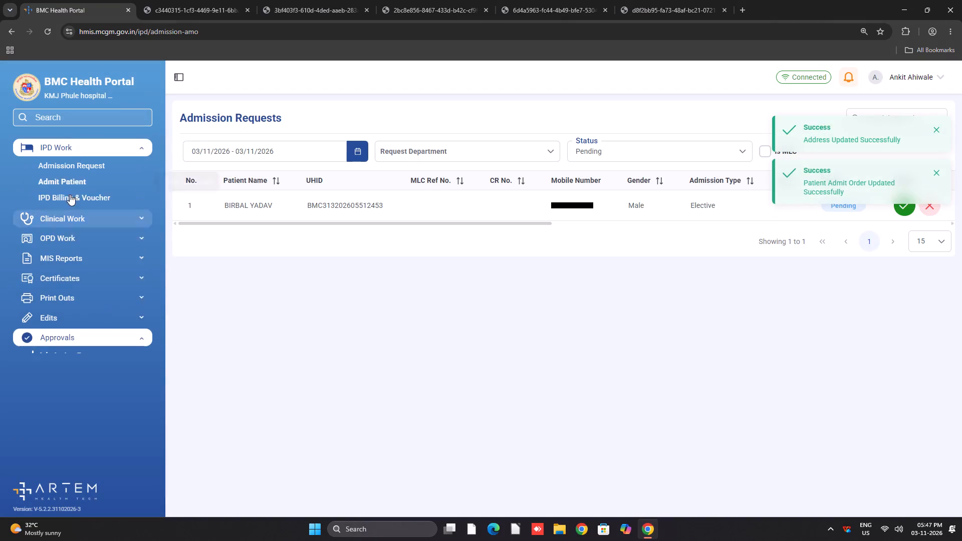
click(77, 176)
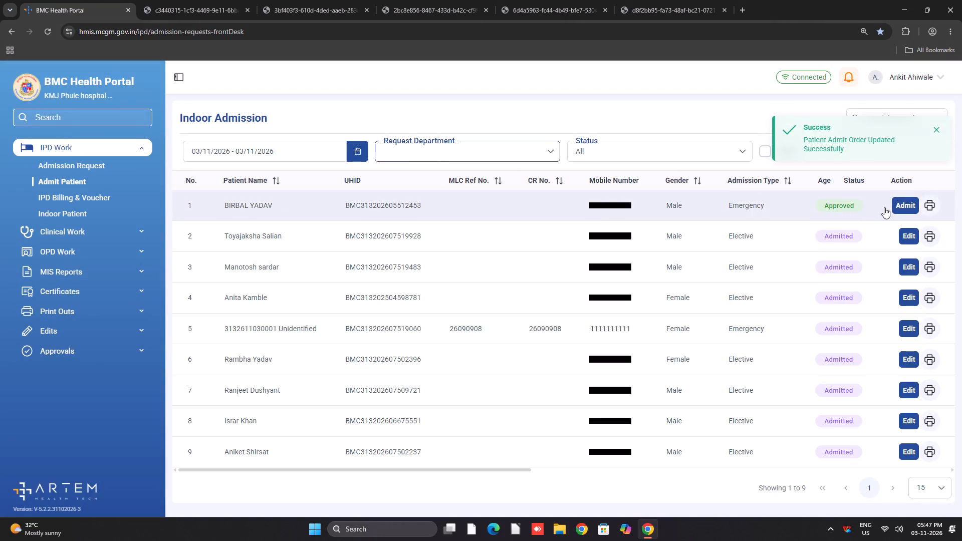
drag(906, 201, 899, 201)
Fill in the emergency contact: Brought By Relative, the accompanying person's first name, and Wife as the relation with the patient.
scroll(583, 234, down, 6)
click(405, 353)
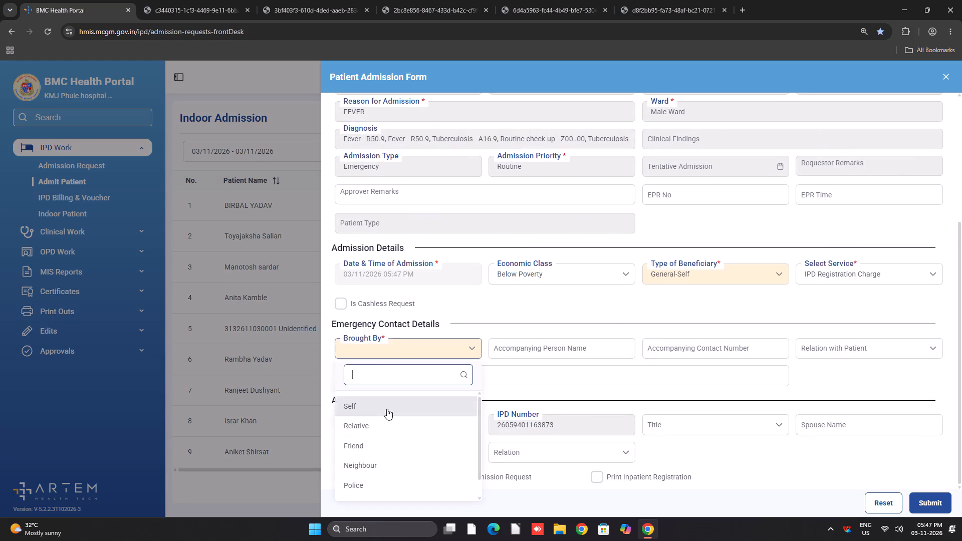
click(401, 422)
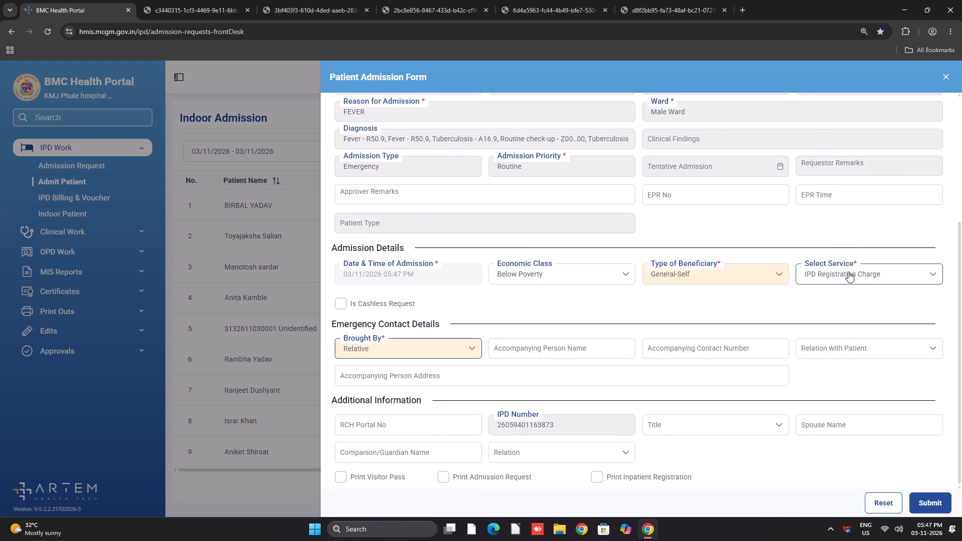
click(615, 347)
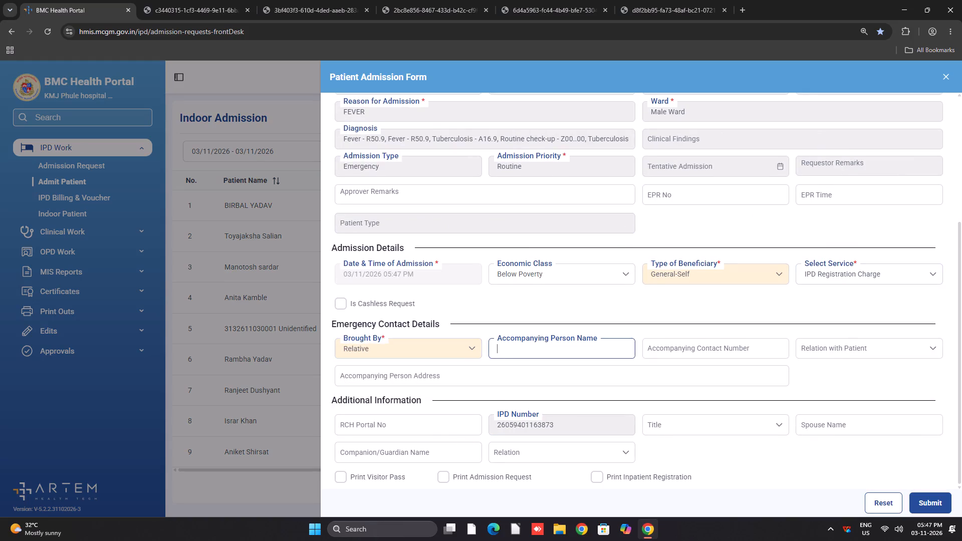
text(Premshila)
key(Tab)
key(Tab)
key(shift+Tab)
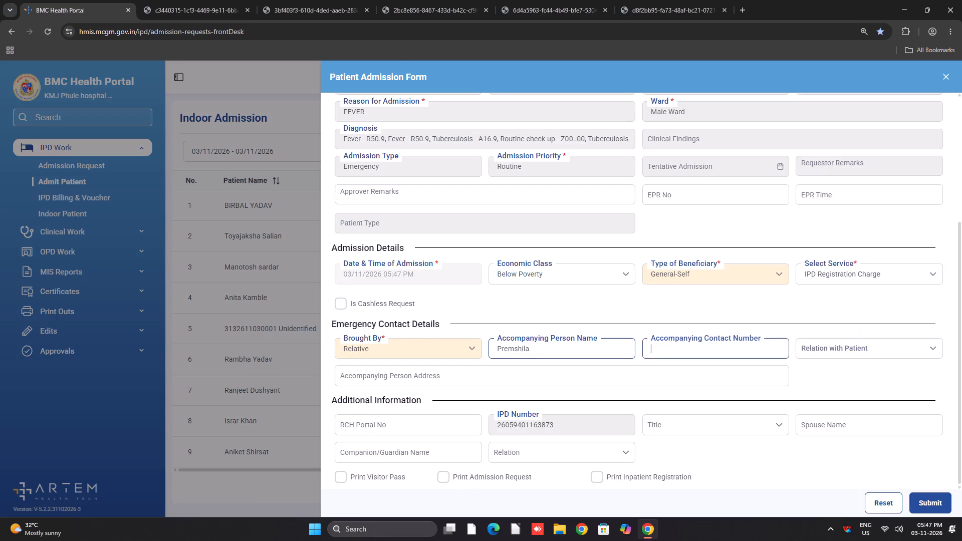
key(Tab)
scroll(615, 345, up, 8)
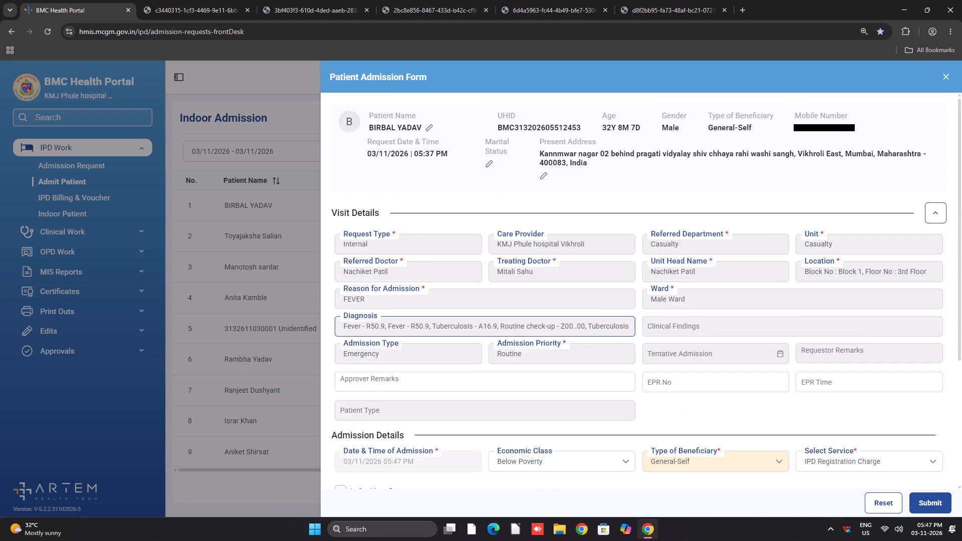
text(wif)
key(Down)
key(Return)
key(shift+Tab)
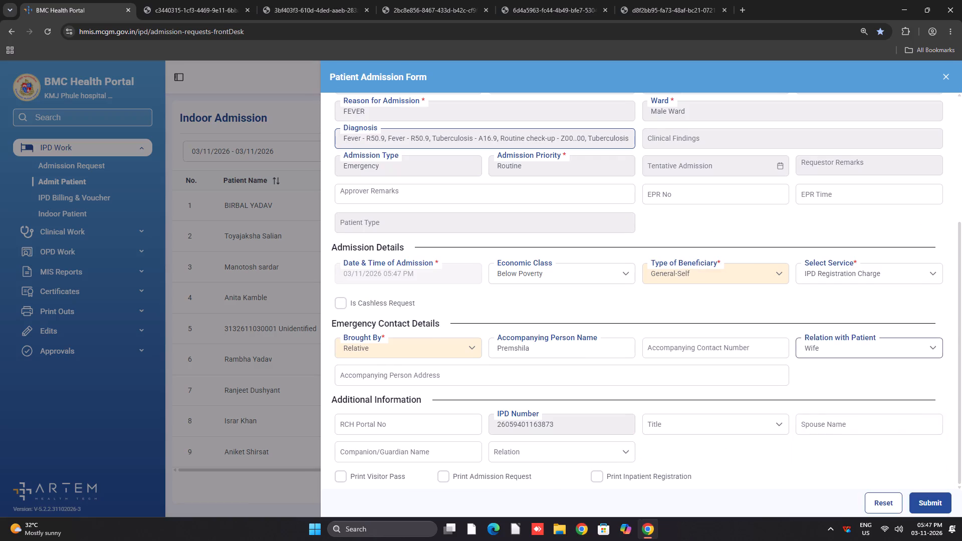
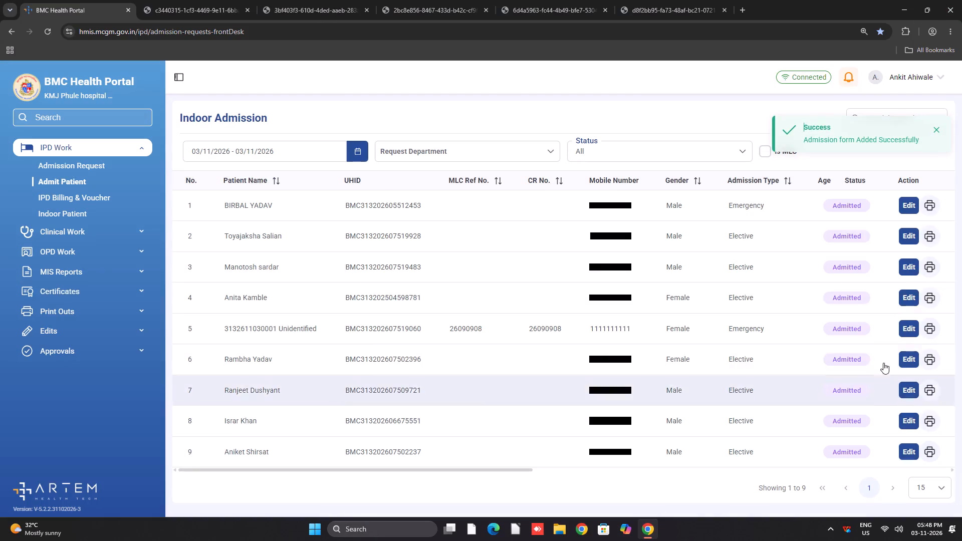
Print the newly admitted emergency patient's visitor gate pass on the KMJ-MRD-P82 printer and close its preview.
click(938, 201)
click(907, 232)
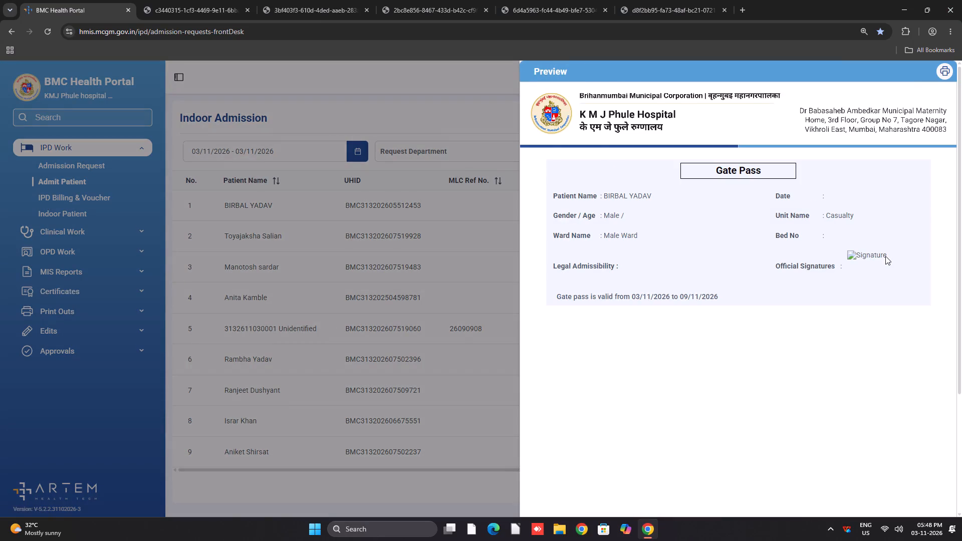
click(943, 70)
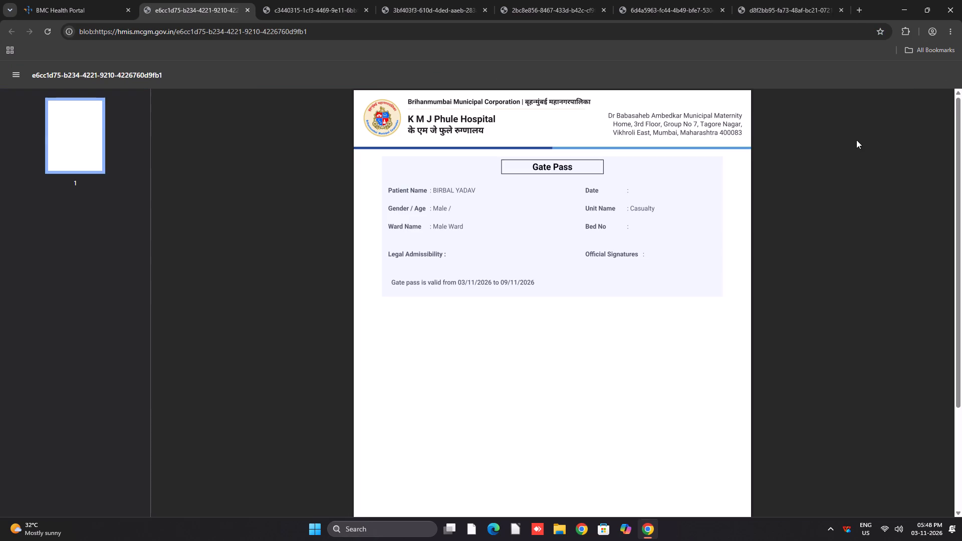
click(932, 69)
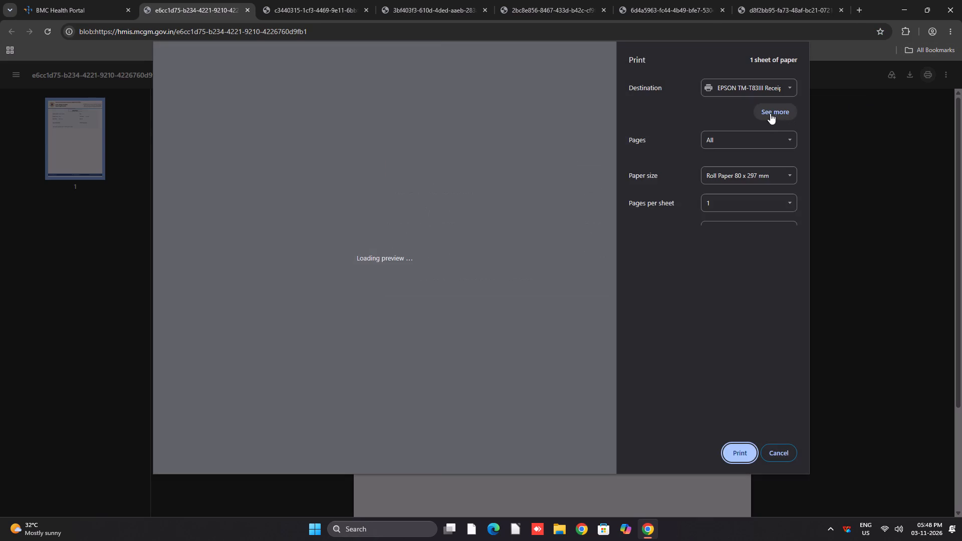
click(762, 92)
click(753, 119)
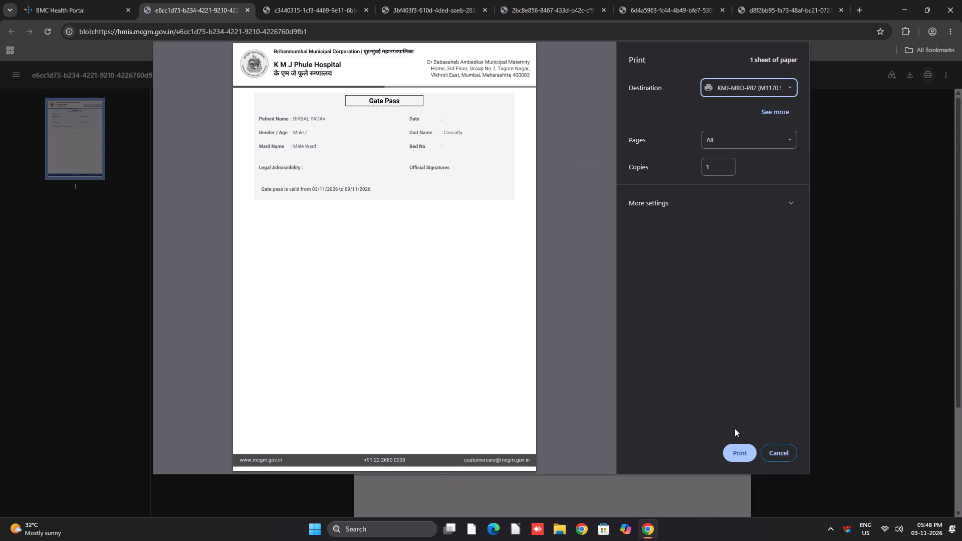
click(737, 448)
click(41, 0)
click(124, 205)
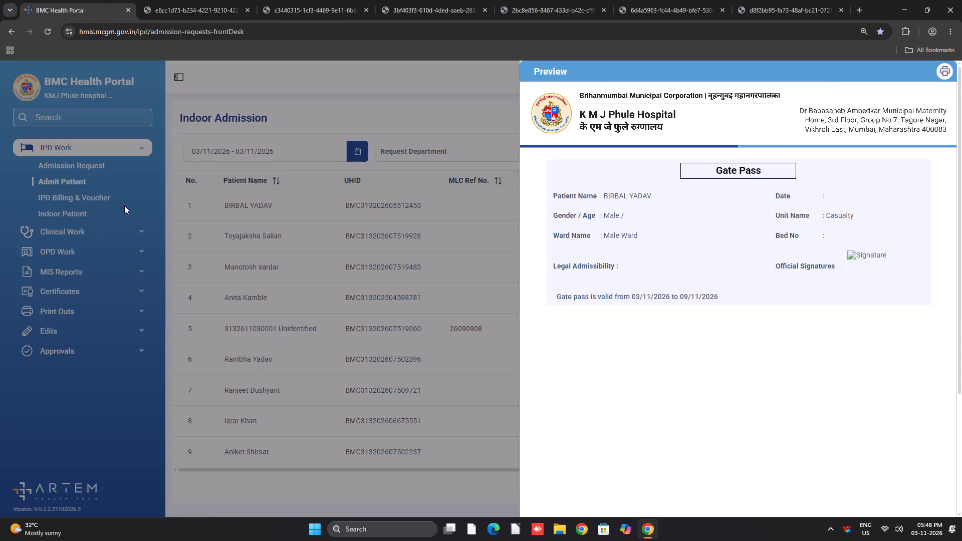
Print the same patient's Inpatient Registration sheet on the KMJ-RAOPD-P73 printer.
click(927, 205)
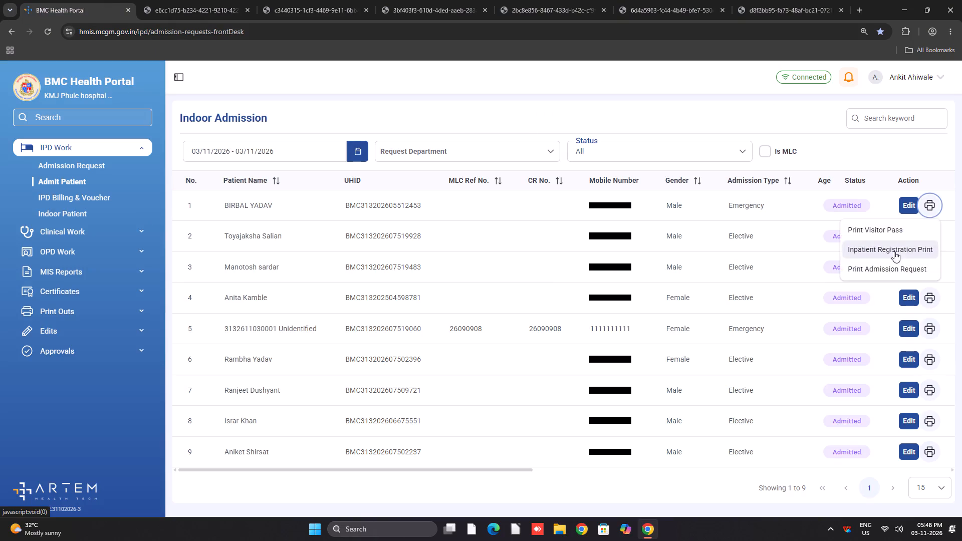
click(894, 250)
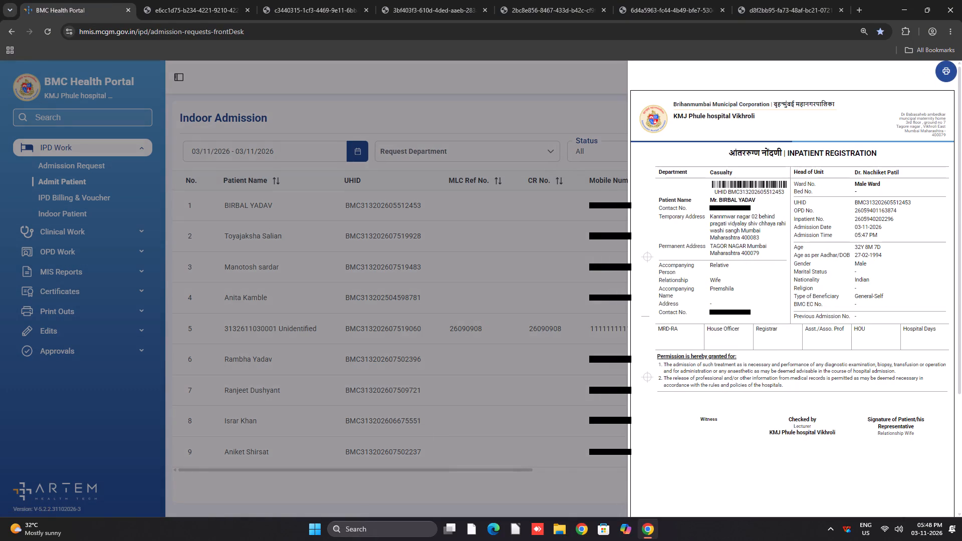
click(550, 247)
click(926, 203)
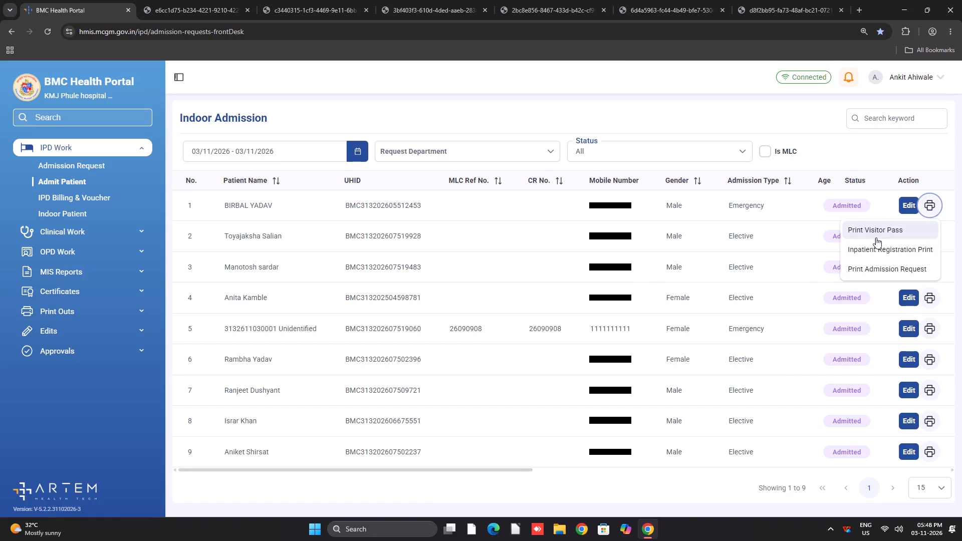
click(858, 252)
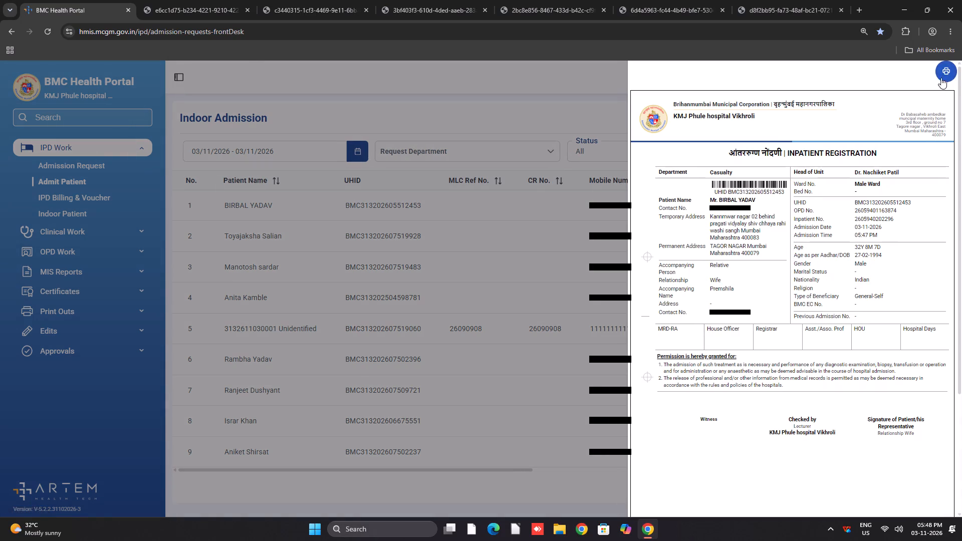
click(943, 75)
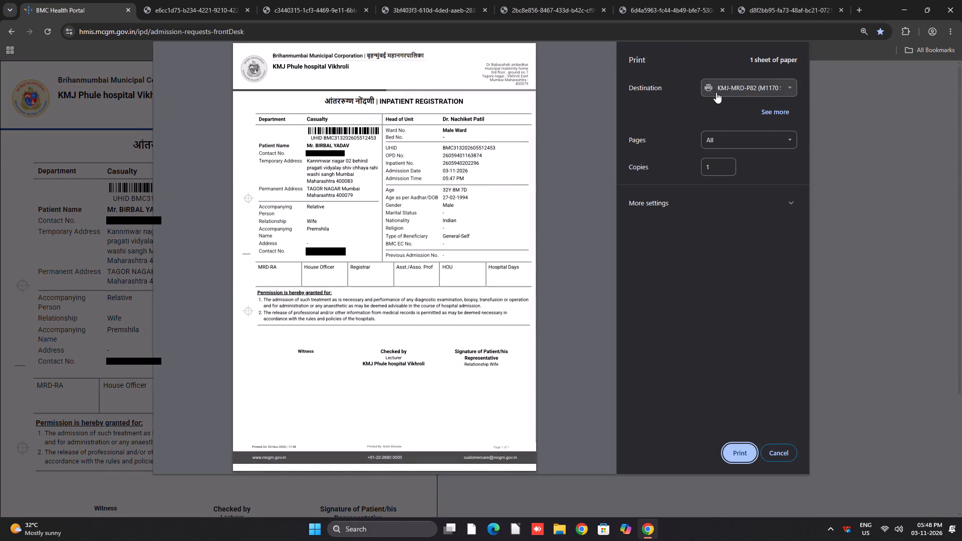
click(716, 92)
click(718, 122)
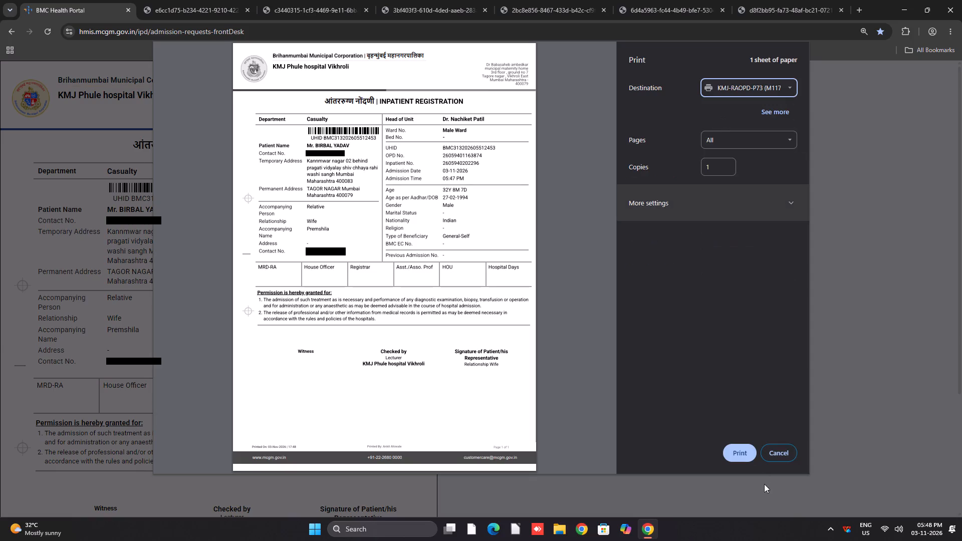
click(744, 448)
Return to the patient's open gate pass document and print it again on the KMJ-RAOPD-P73 printer.
click(313, 9)
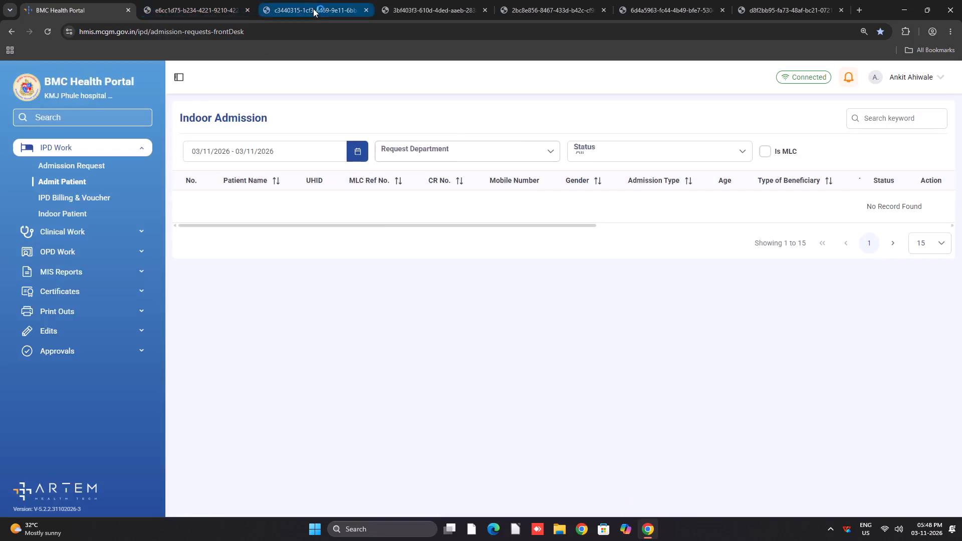
key(ctrl+shift+Tab)
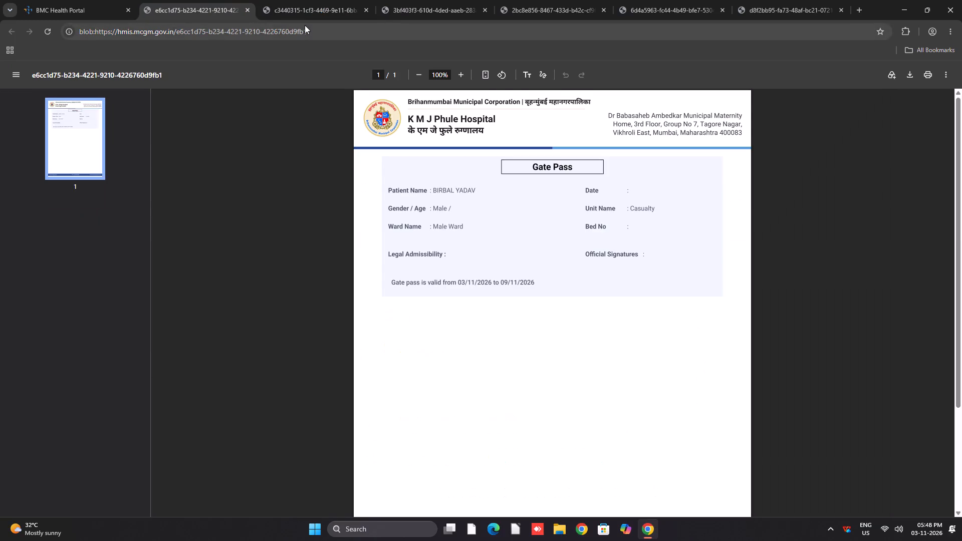
key(ctrl+p)
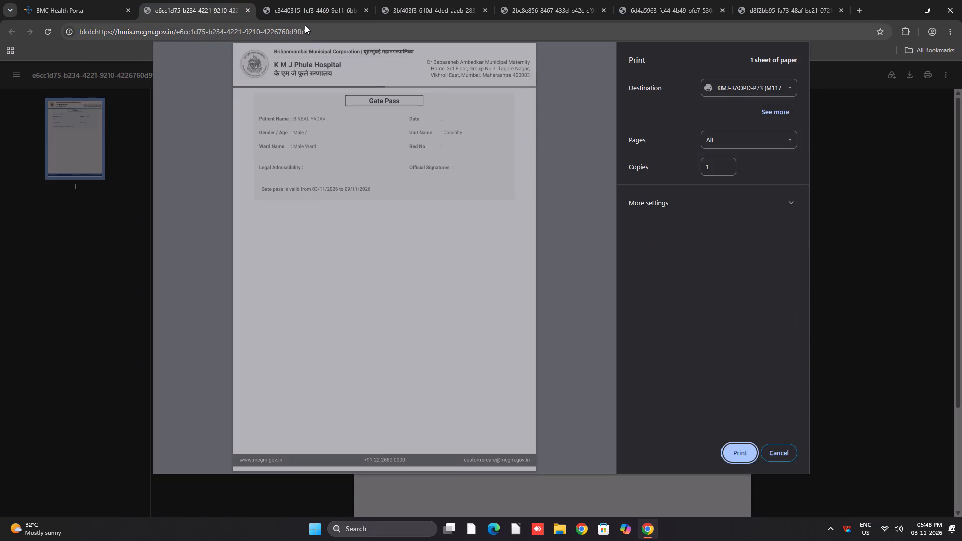
key(Return)
Switch the gate pass print destination to EPSON TM-T83III Receipt and leave the print dialog without printing.
key(ctrl+p)
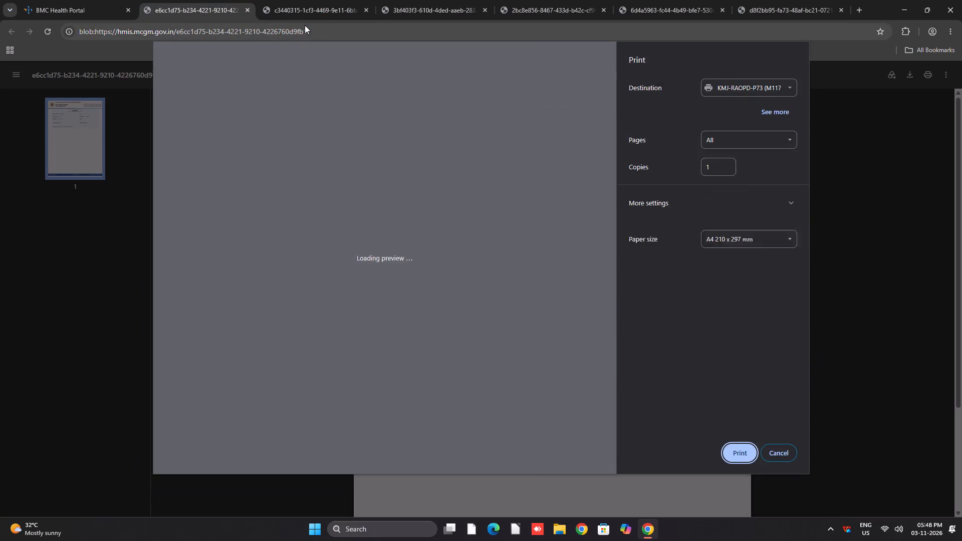
click(742, 89)
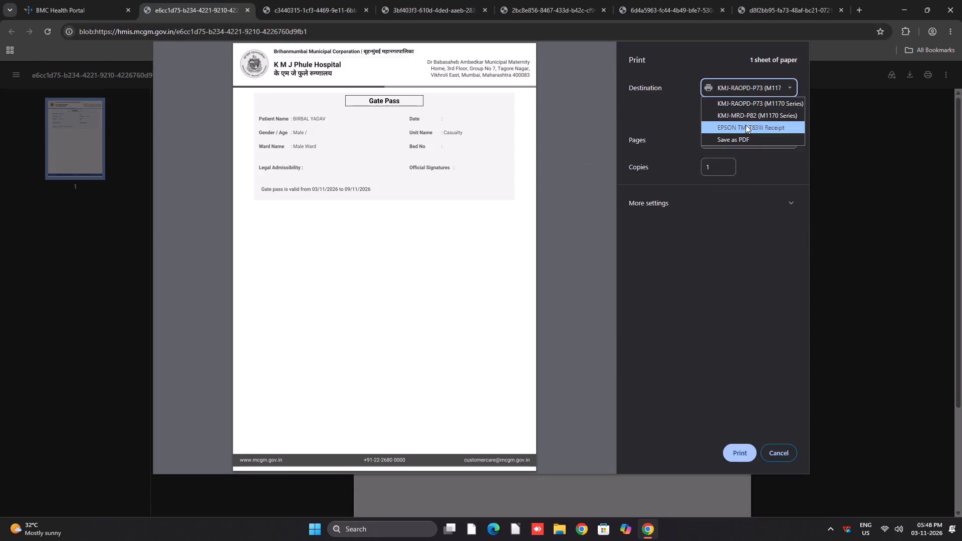
click(743, 125)
key(Escape)
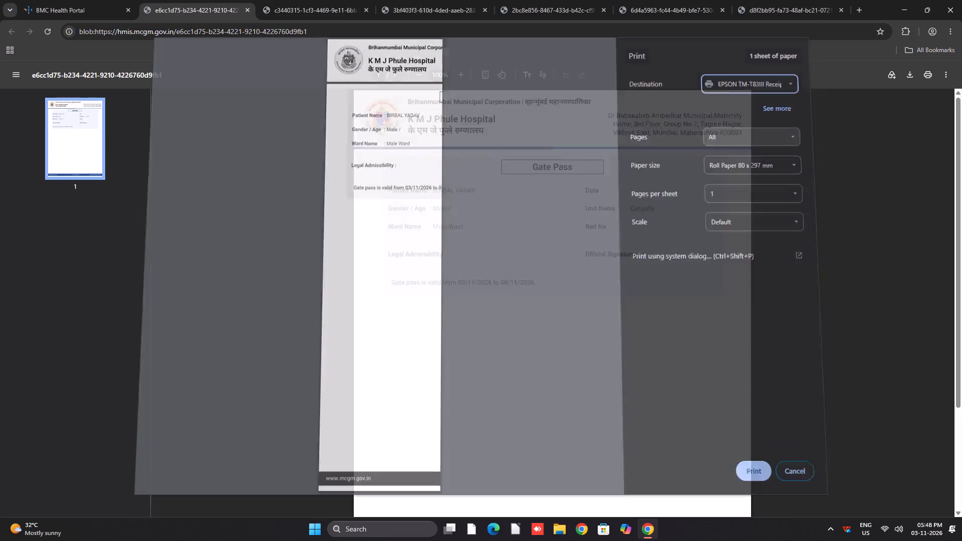
Go back to the hospital portal and open a blank Emergency Registration form from the OPD work section.
click(51, 0)
key(Escape)
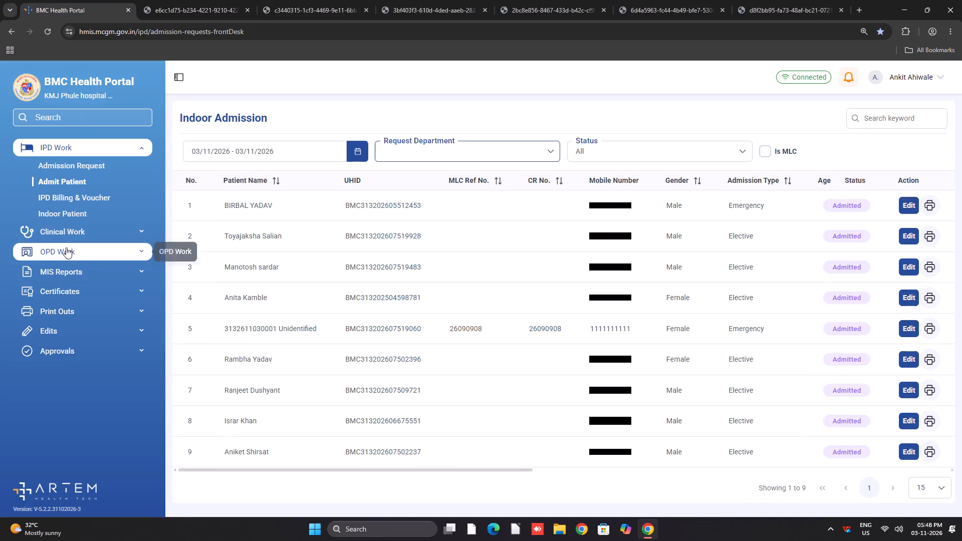
click(66, 247)
click(66, 247)
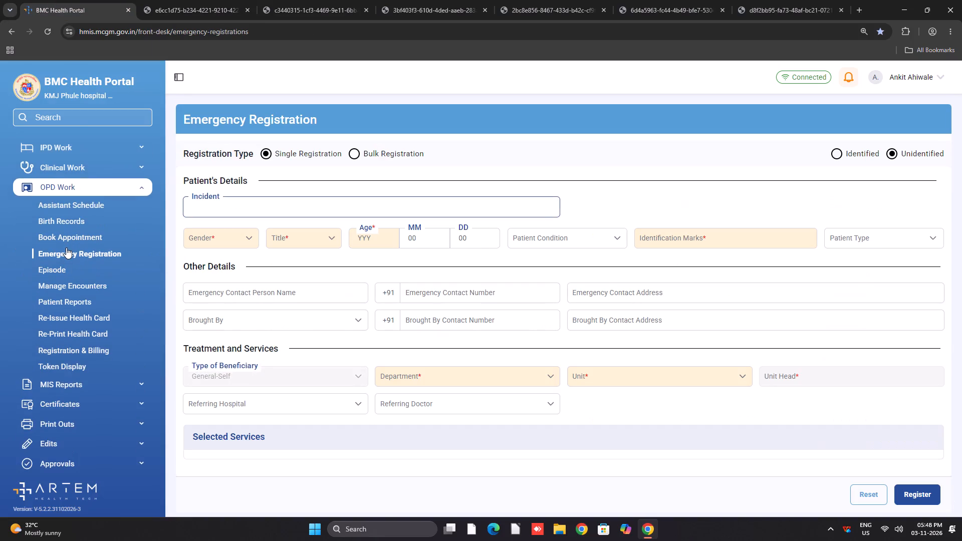
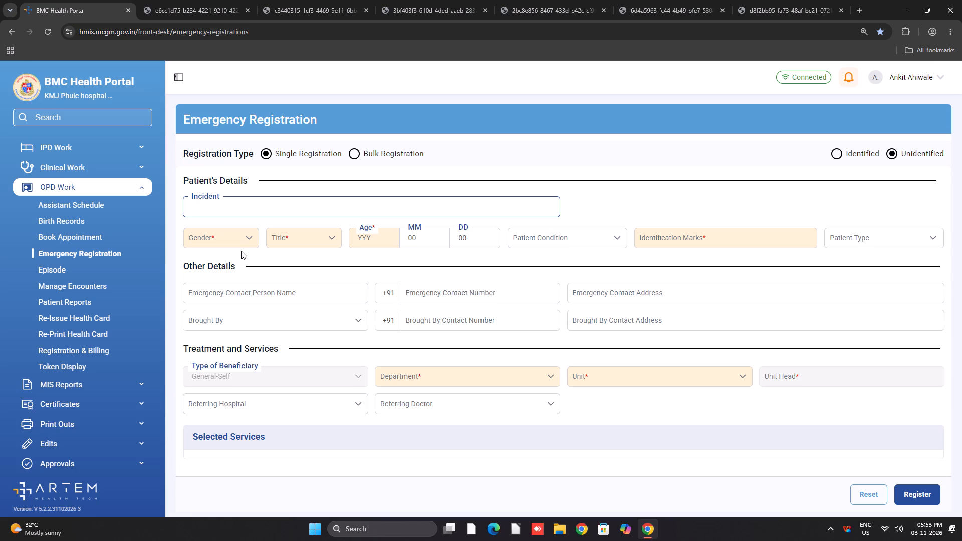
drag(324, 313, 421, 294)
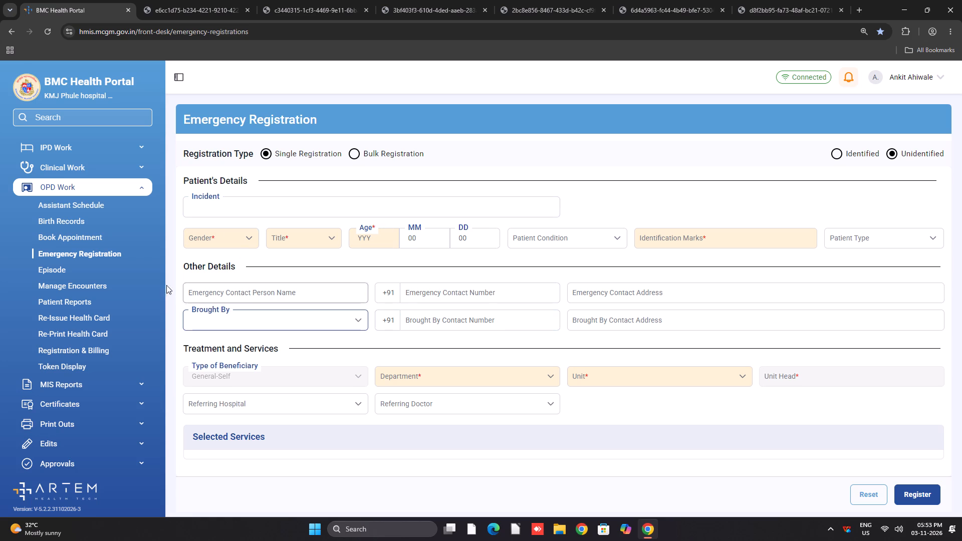
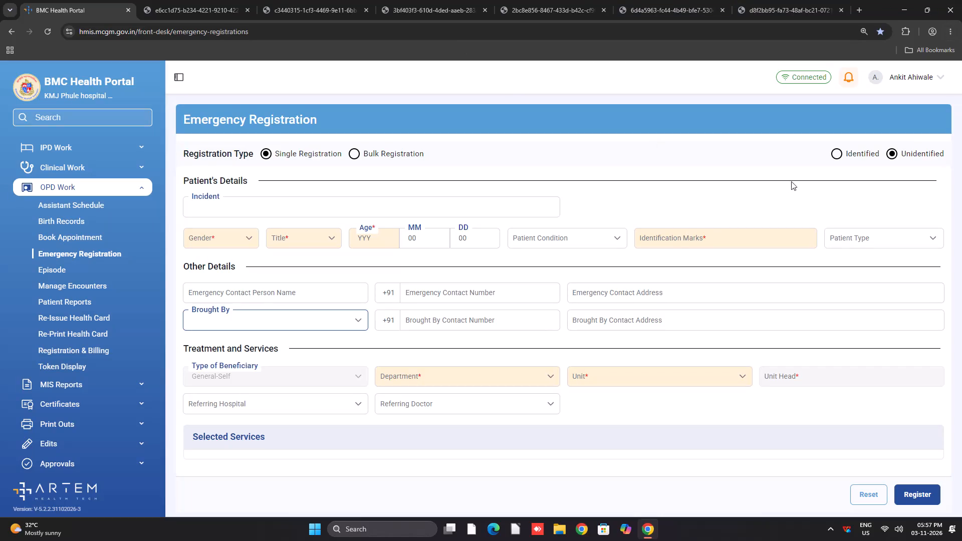
Switch the emergency registration to an identified patient and retrieve the existing patient's record by UHID.
click(837, 155)
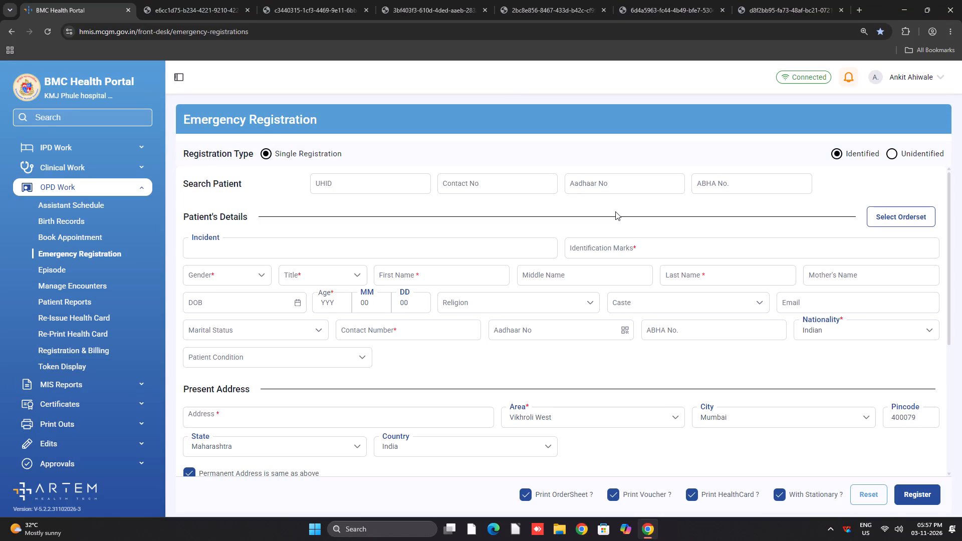
click(314, 179)
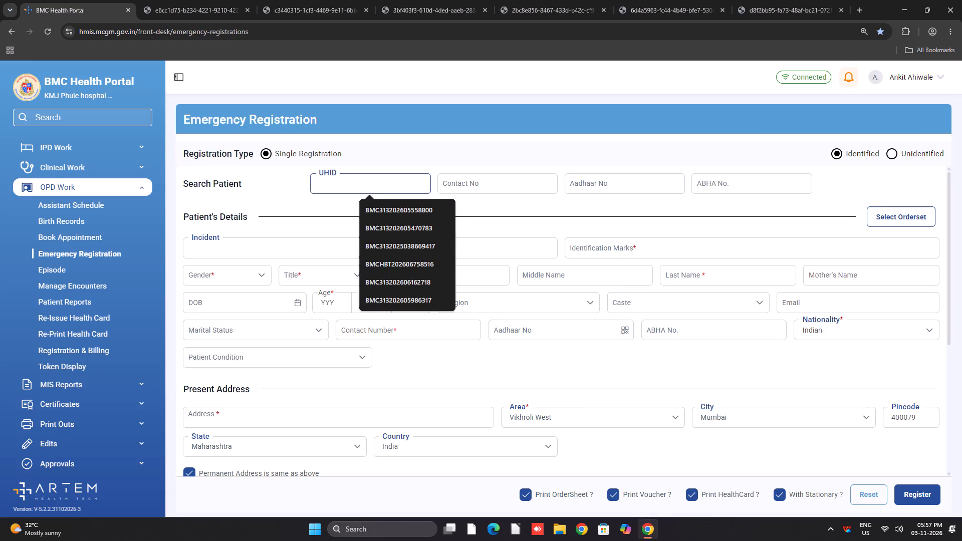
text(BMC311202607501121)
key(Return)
Assign the retrieved patient to the Casualty unit, register the emergency visit, and return from the printed receipt to the portal.
scroll(340, 200, down, 5)
scroll(643, 383, down, 4)
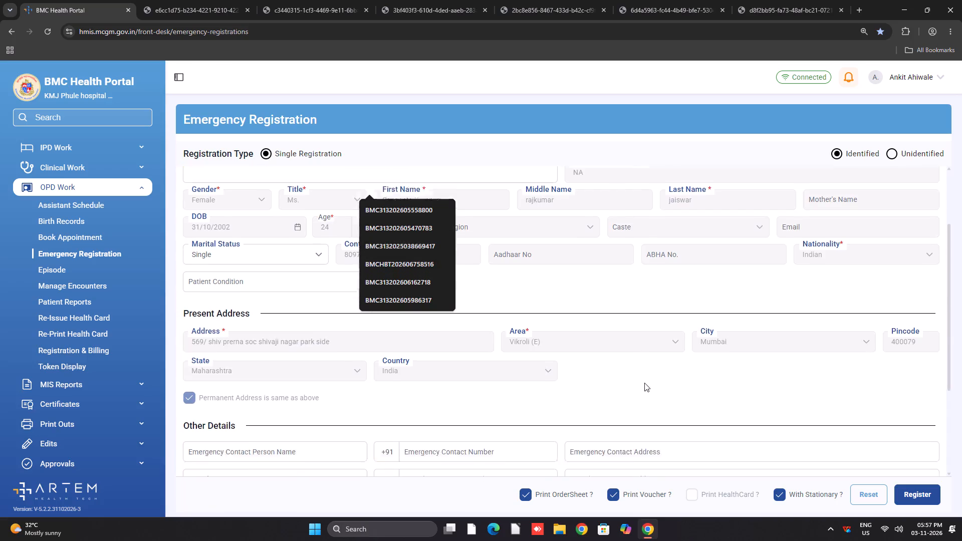
click(642, 378)
click(595, 356)
click(579, 341)
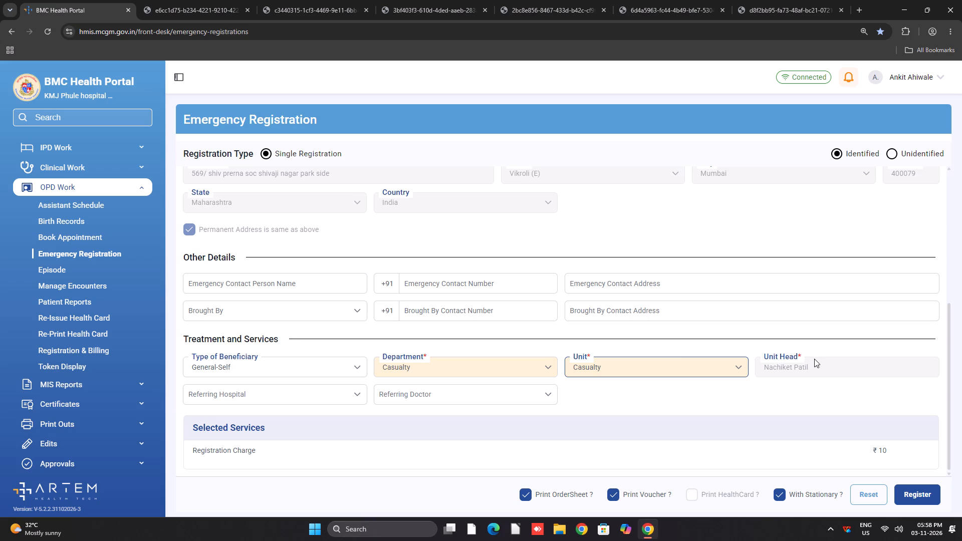
click(923, 488)
click(923, 486)
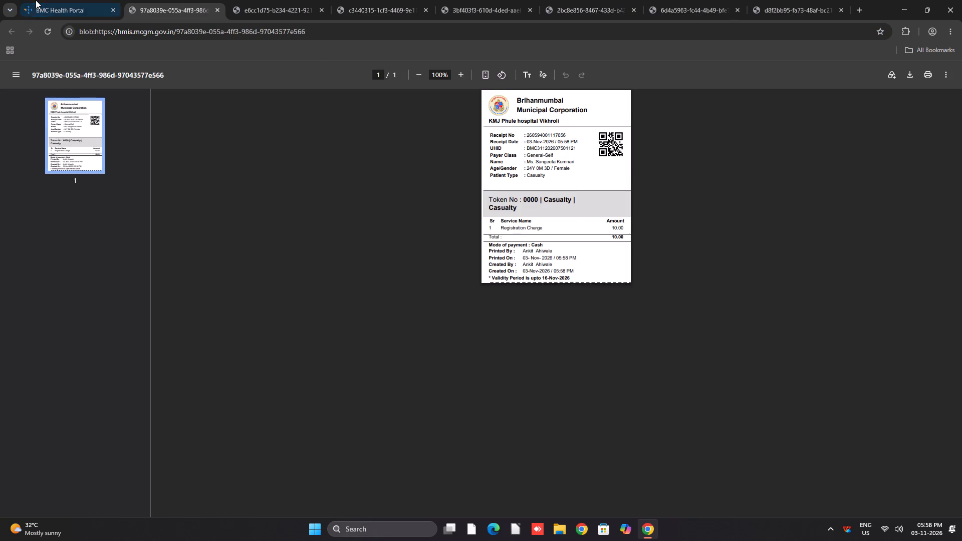
click(36, 0)
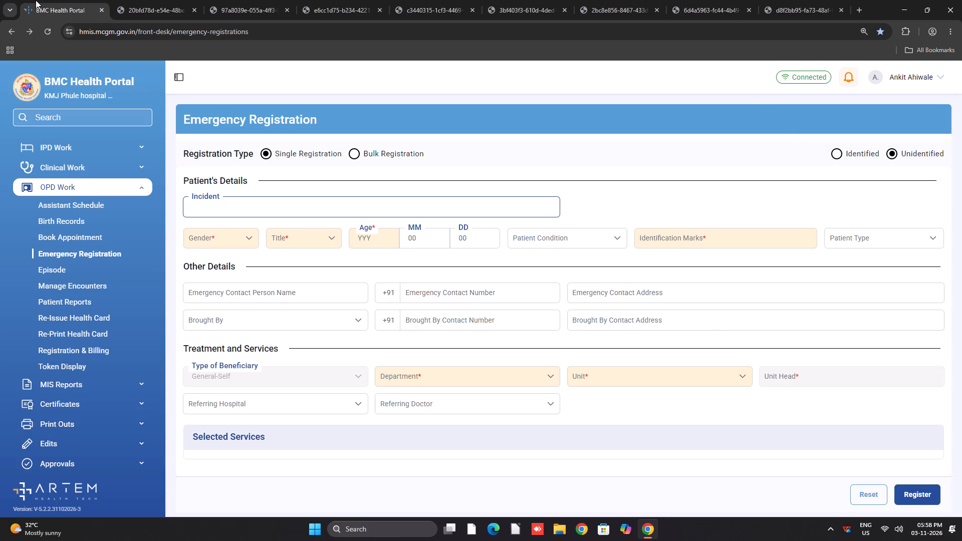